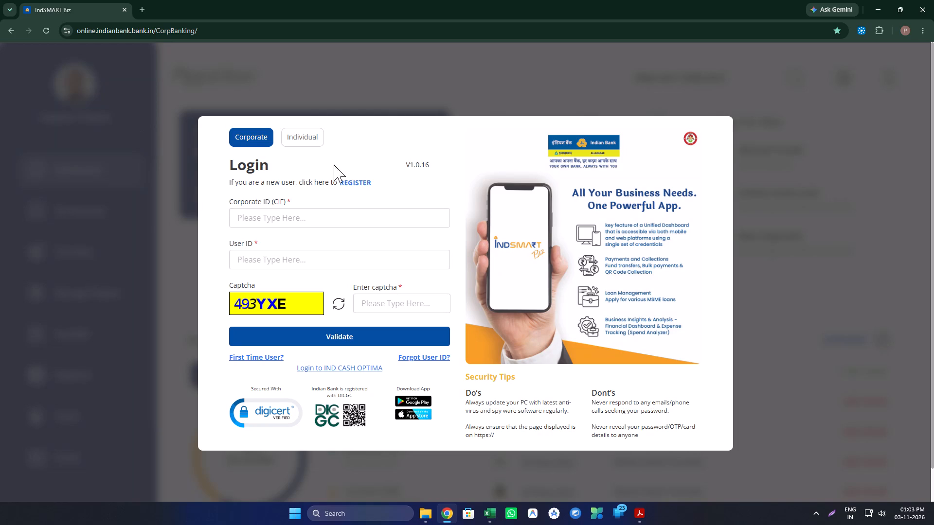
Close the bank login browser window and the Downloads folder window to get back to the desktop.
{"action": "left_click", "coordinate": [933, 0]}
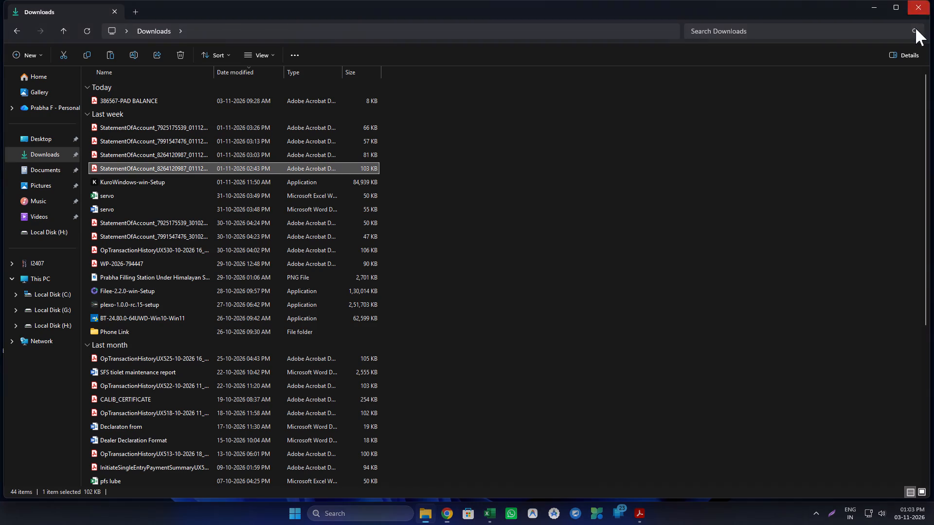
{"action": "left_click", "coordinate": [933, 0]}
{"action": "left_click", "coordinate": [919, 10]}
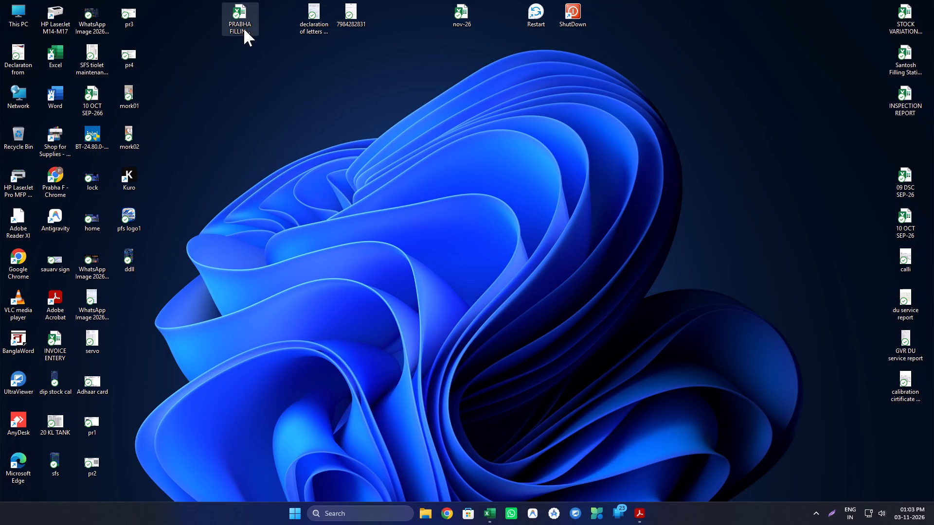
Open the nov-26 workbook from the desktop.
{"action": "double_click", "coordinate": [468, 18]}
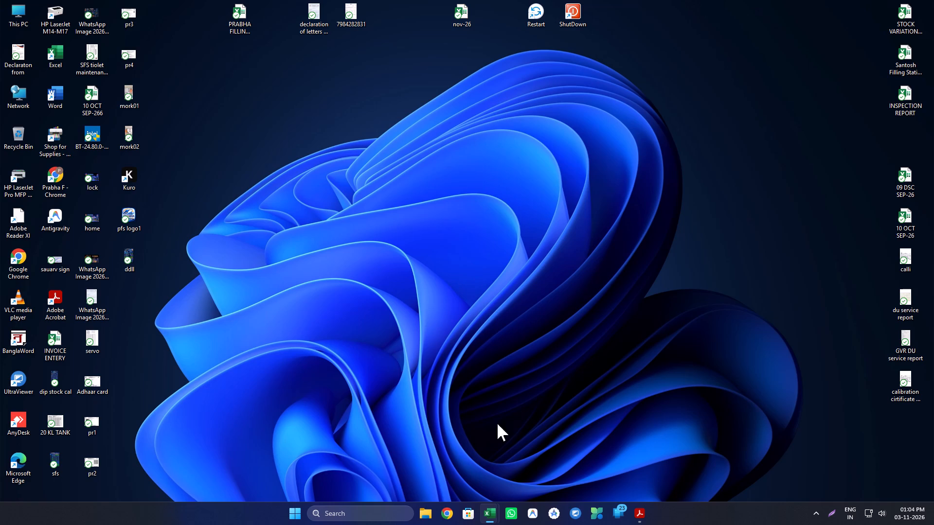
Close the sevo new price list and PRABHA FILLING STATION workbooks, then return to the nov-26 workbook.
{"action": "left_click", "coordinate": [497, 518]}
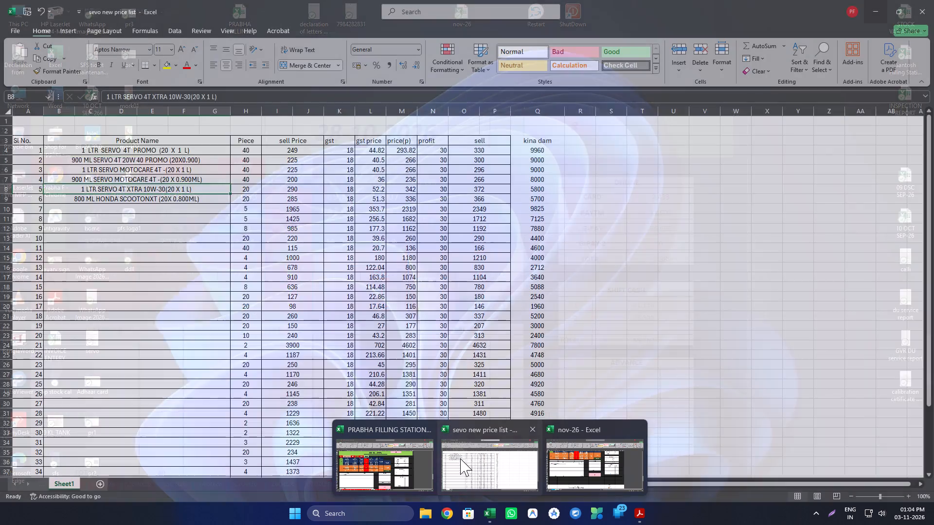
{"action": "double_click", "coordinate": [499, 461]}
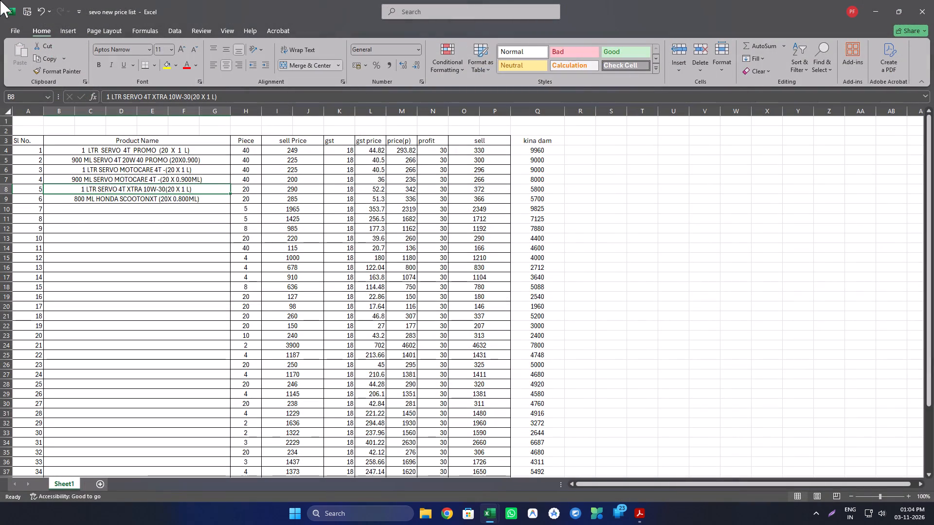
{"action": "left_click", "coordinate": [26, 7]}
{"action": "left_click", "coordinate": [933, 0]}
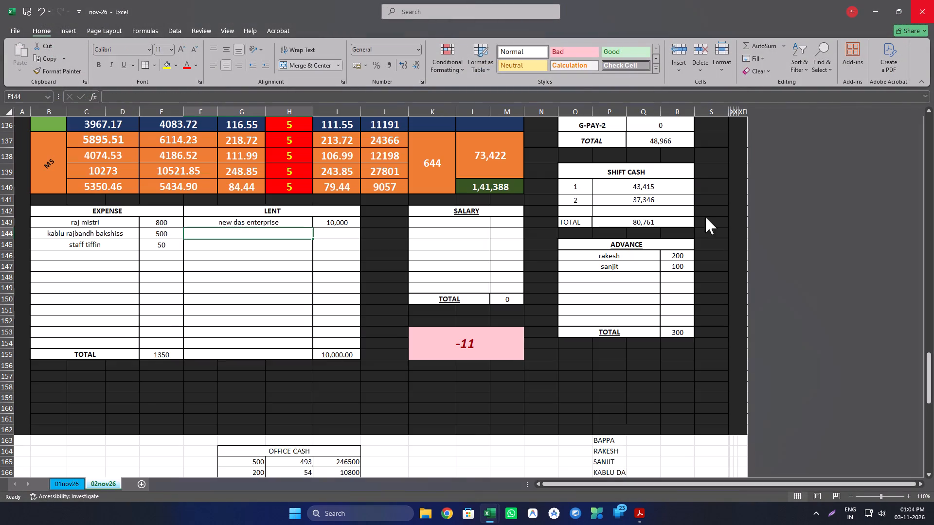
{"action": "left_click", "coordinate": [488, 511]}
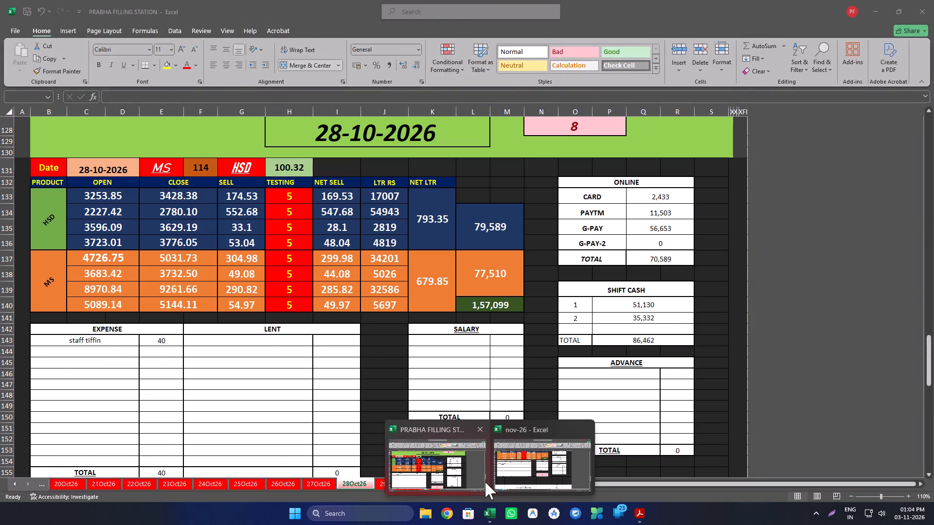
{"action": "left_click", "coordinate": [479, 426]}
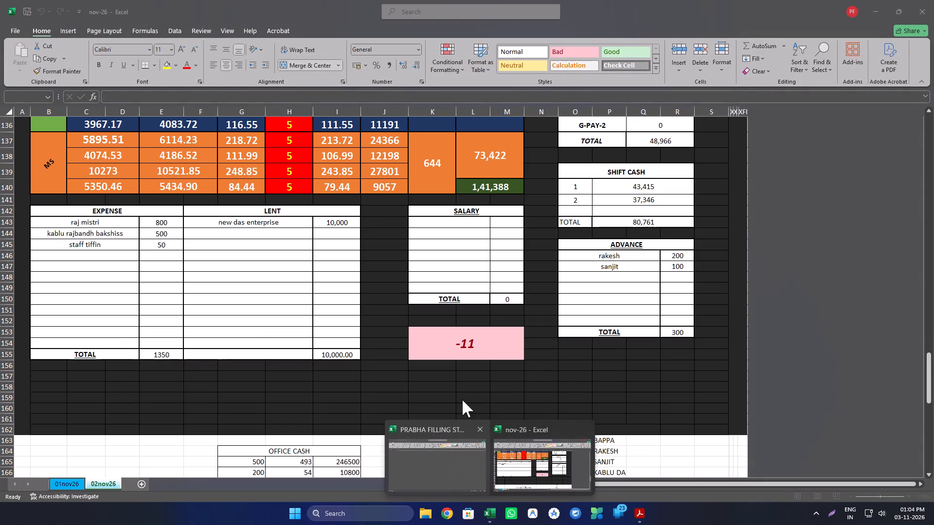
{"action": "left_click", "coordinate": [484, 468]}
Create a copy of the 02nov26 sheet within nov-26 and place it after the original sheet.
{"action": "scroll", "coordinate": [360, 294], "scroll_direction": "up", "scroll_amount": 2}
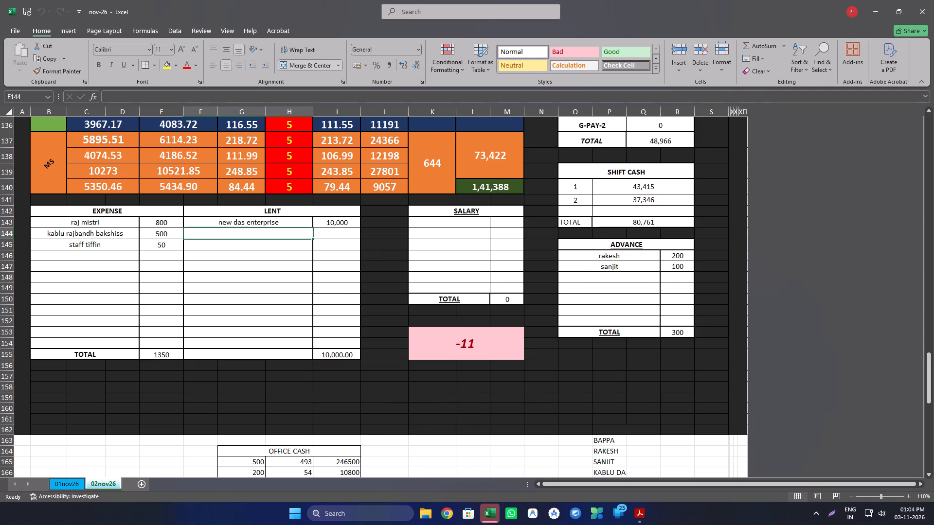
{"action": "scroll", "coordinate": [360, 294], "scroll_direction": "up", "scroll_amount": 13}
{"action": "right_click", "coordinate": [103, 486]}
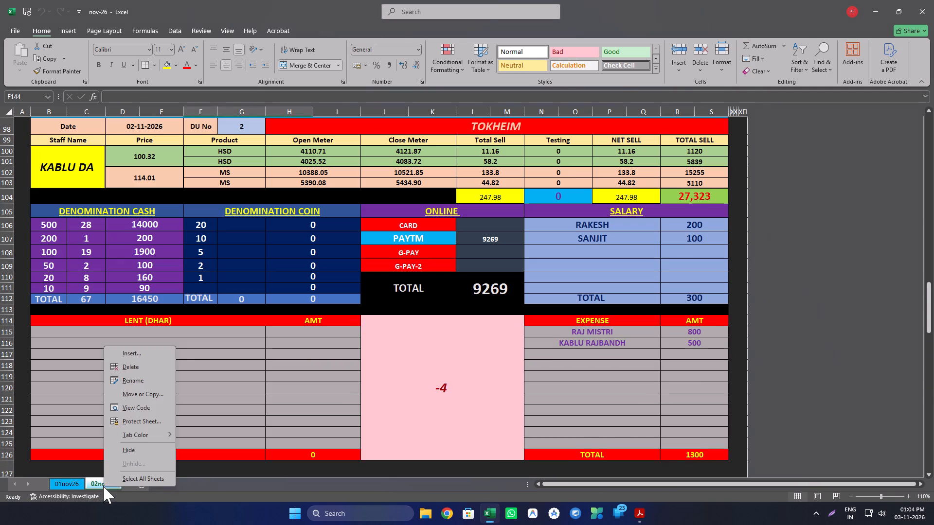
{"action": "left_click", "coordinate": [141, 397]}
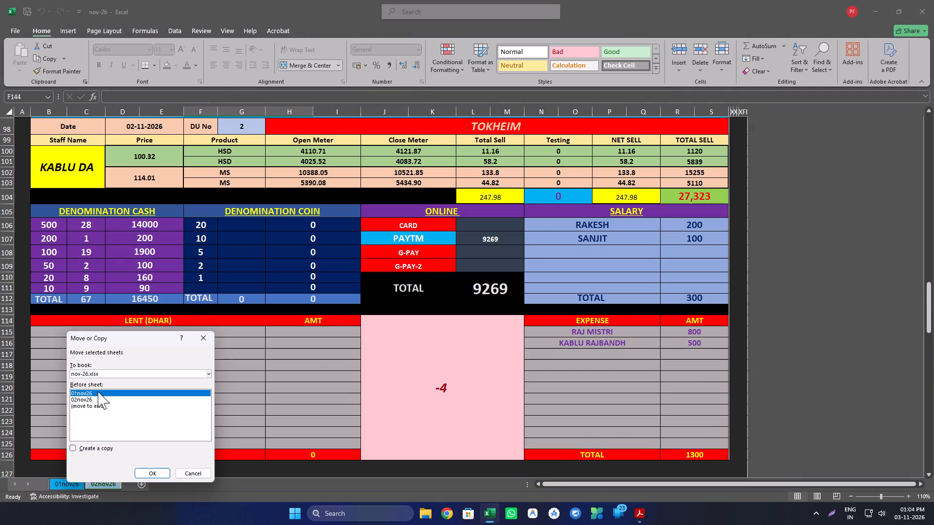
{"action": "left_click", "coordinate": [93, 397]}
{"action": "left_click", "coordinate": [72, 450]}
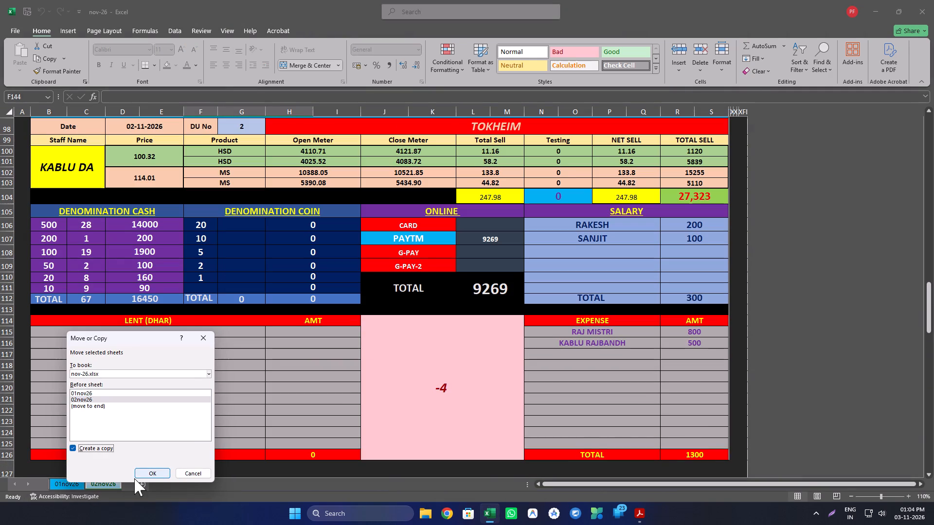
{"action": "left_click", "coordinate": [149, 473]}
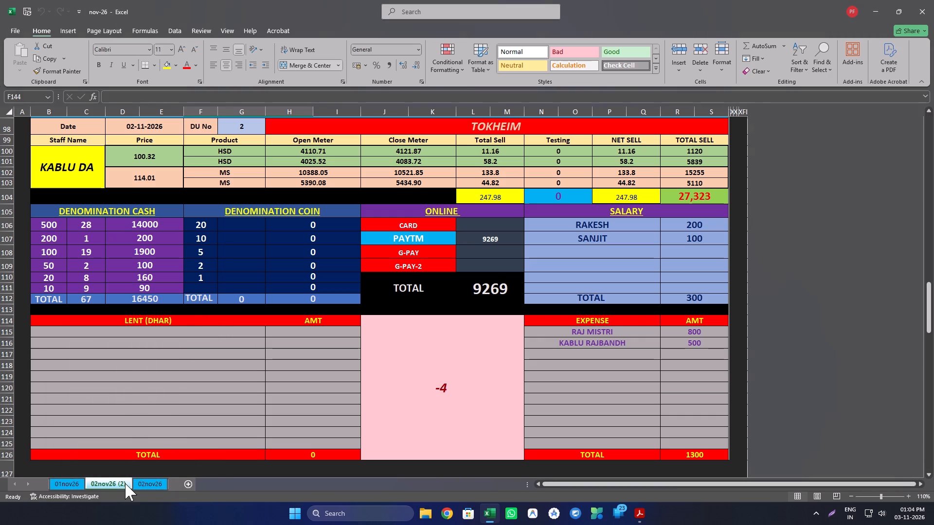
{"action": "left_click_drag", "start_coordinate": [120, 481], "coordinate": [173, 485]}
Rename the copied sheet as 03nov26.
{"action": "double_click", "coordinate": [160, 484]}
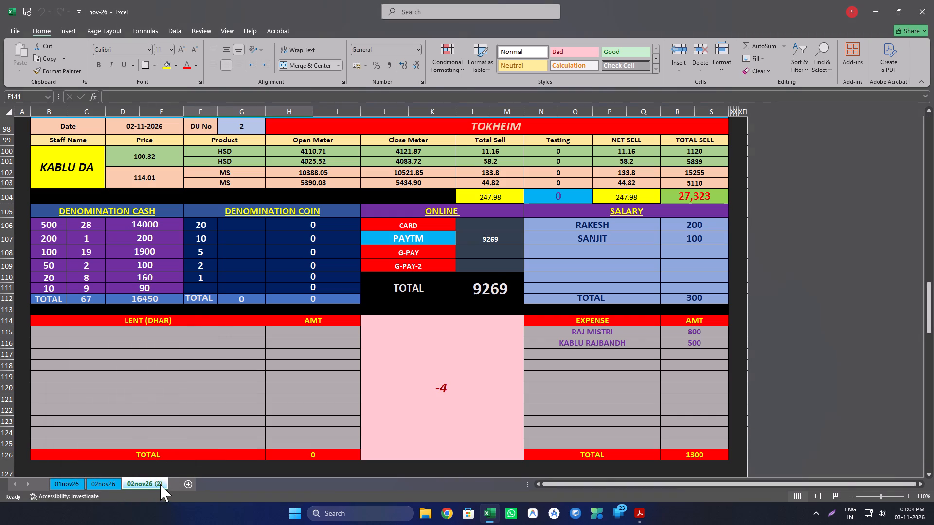
{"action": "key", "text": "Right"}
{"action": "key", "text": "BackSpace"}
{"action": "key", "text": "BackSpace"}
{"action": "key", "text": "BackSpace"}
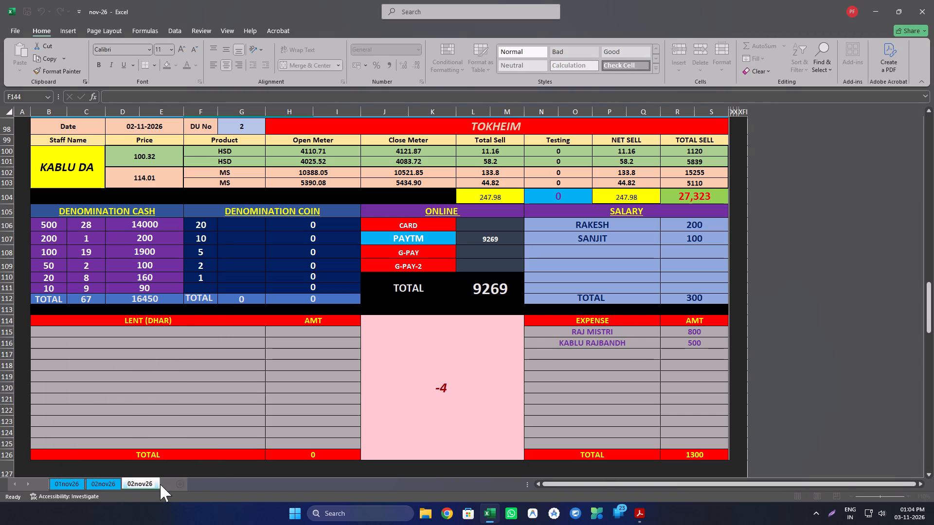
{"action": "key", "text": "BackSpace"}
{"action": "key", "text": "Left"}
{"action": "key", "text": "Left"}
{"action": "key", "text": "Left"}
{"action": "key", "text": "Left"}
{"action": "key", "text": "Left"}
{"action": "key", "text": "BackSpace"}
{"action": "key", "text": "3"}
{"action": "key", "text": "Return"}
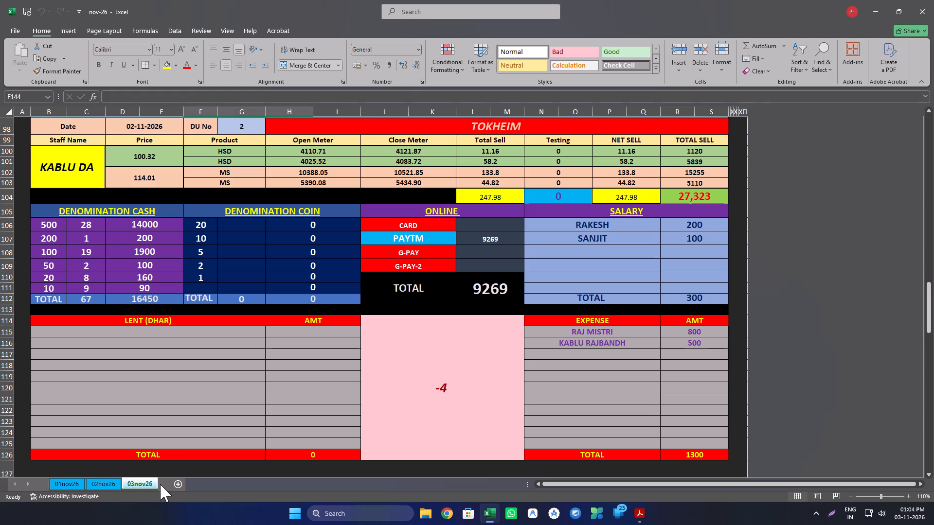
Copy Bappa's four GILBARCO Close Meter readings into the Open Meter cells of Rakesh's GILBARCO block, starting at H4.
{"action": "scroll", "coordinate": [284, 165], "scroll_direction": "up", "scroll_amount": 17}
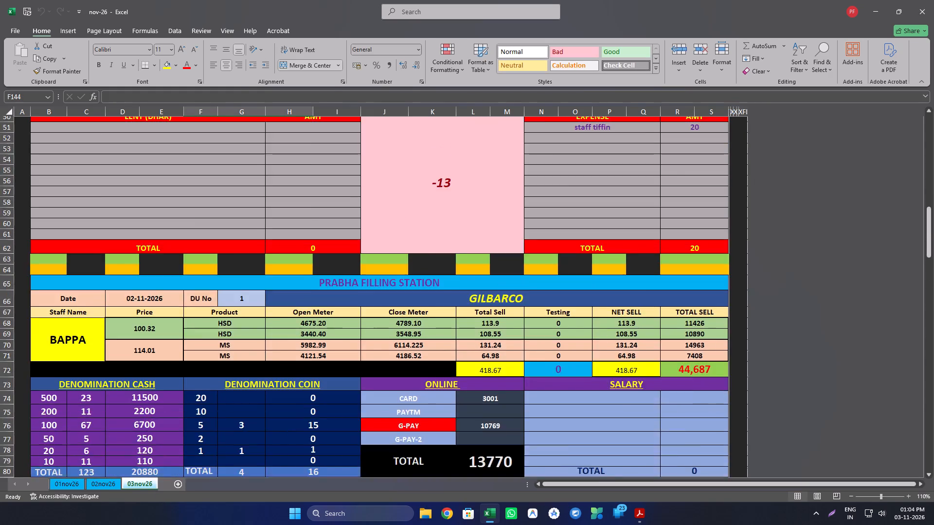
{"action": "scroll", "coordinate": [284, 164], "scroll_direction": "up", "scroll_amount": 9}
{"action": "scroll", "coordinate": [285, 164], "scroll_direction": "down", "scroll_amount": 12}
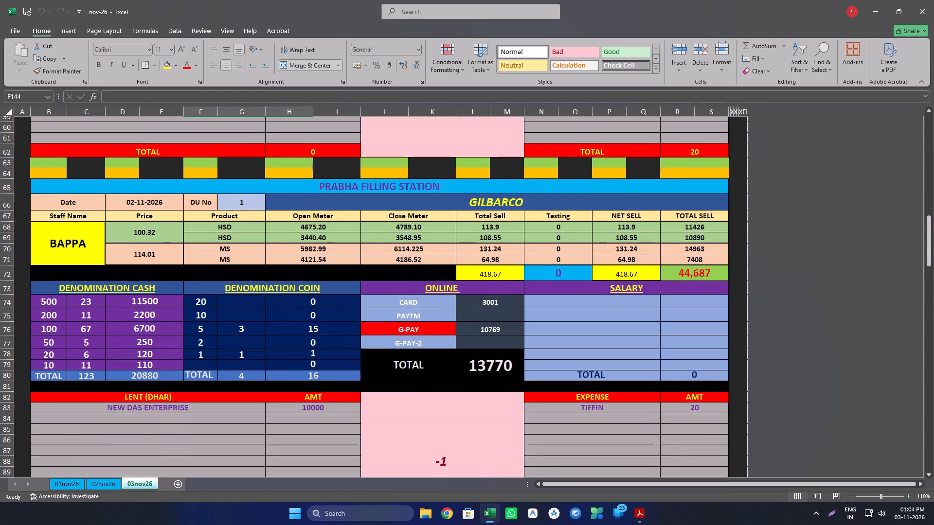
{"action": "scroll", "coordinate": [287, 164], "scroll_direction": "down", "scroll_amount": 1}
{"action": "left_click_drag", "start_coordinate": [431, 195], "coordinate": [431, 225]}
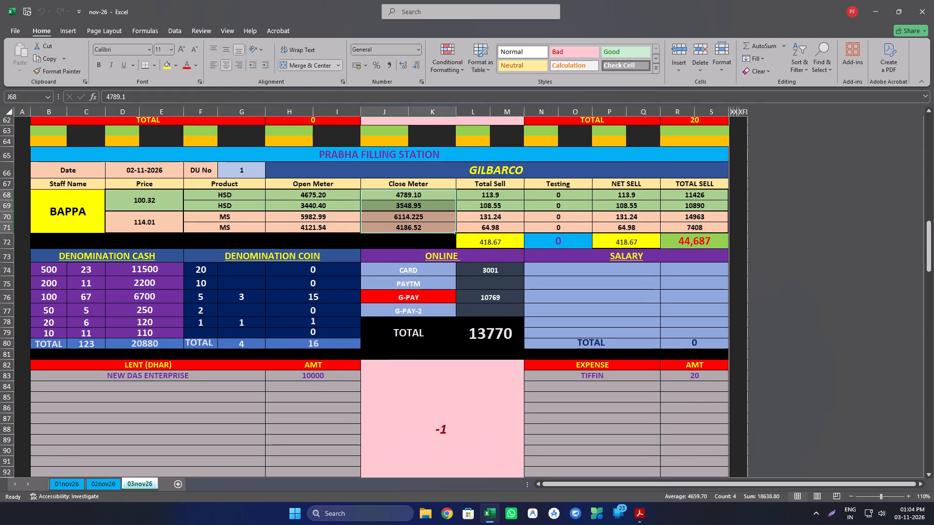
{"action": "key", "text": "ctrl+c"}
{"action": "scroll", "coordinate": [429, 217], "scroll_direction": "up", "scroll_amount": 17}
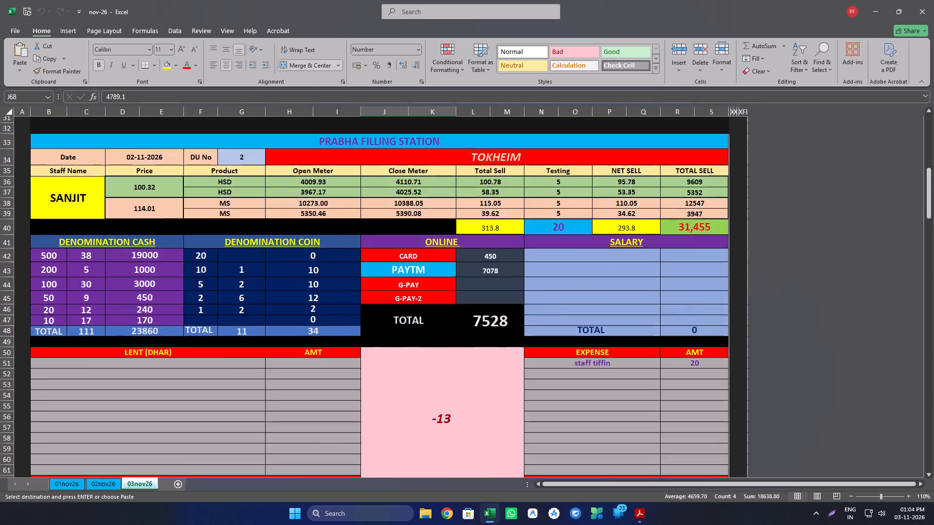
{"action": "scroll", "coordinate": [429, 215], "scroll_direction": "up", "scroll_amount": 15}
{"action": "left_click", "coordinate": [309, 166]}
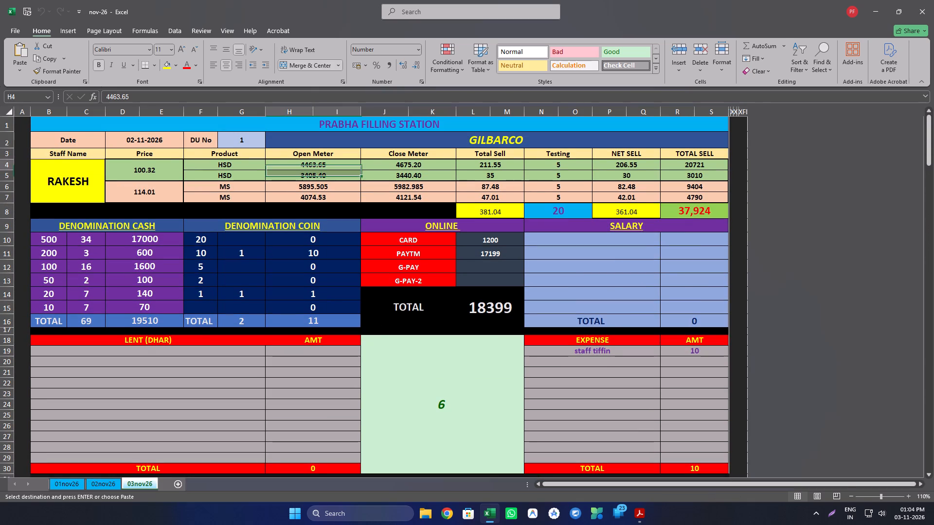
{"action": "key", "text": "ctrl+v"}
Clear the four Close Meter readings in Rakesh's GILBARCO block.
{"action": "left_click_drag", "start_coordinate": [403, 167], "coordinate": [405, 195]}
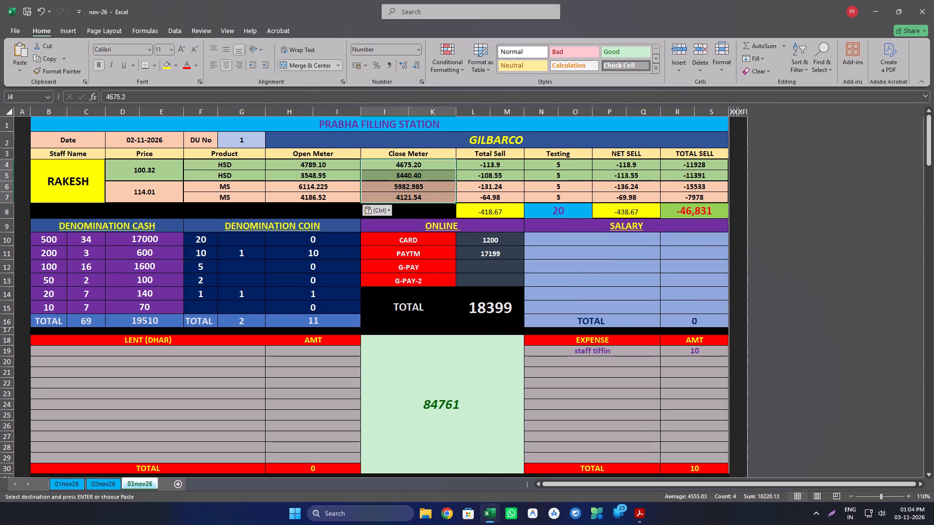
{"action": "key", "text": "Delete"}
Enter Rakesh's two HSD Close Meter readings as 4946.72 and 3627.33.
{"action": "key", "text": "Down"}
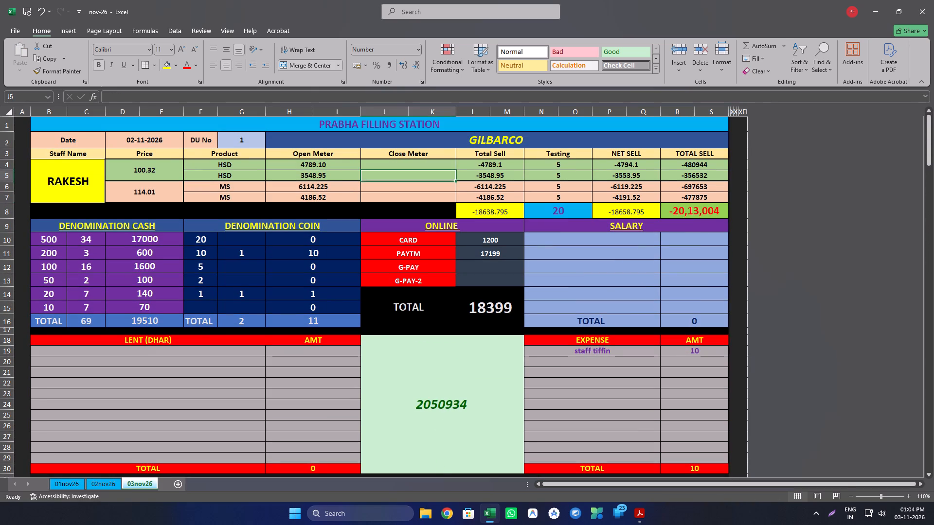
{"action": "key", "text": "Up"}
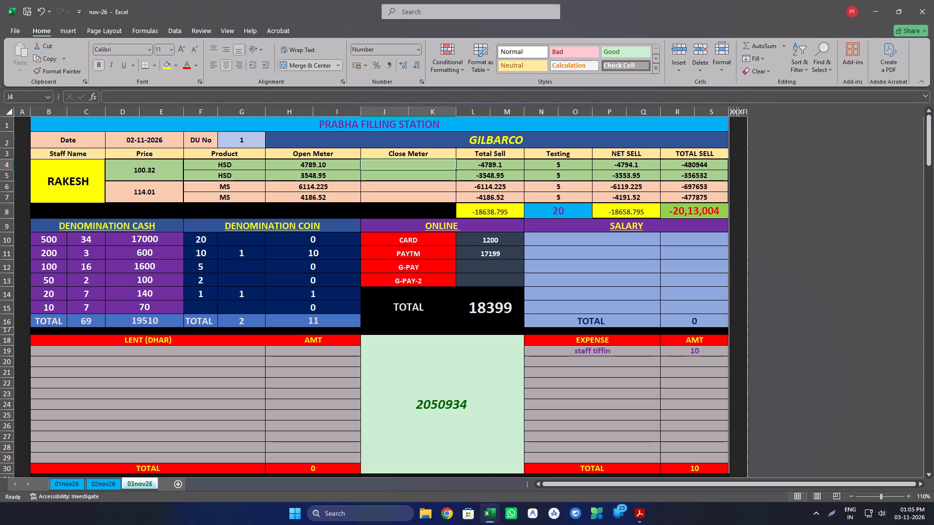
{"action": "key", "text": "Return"}
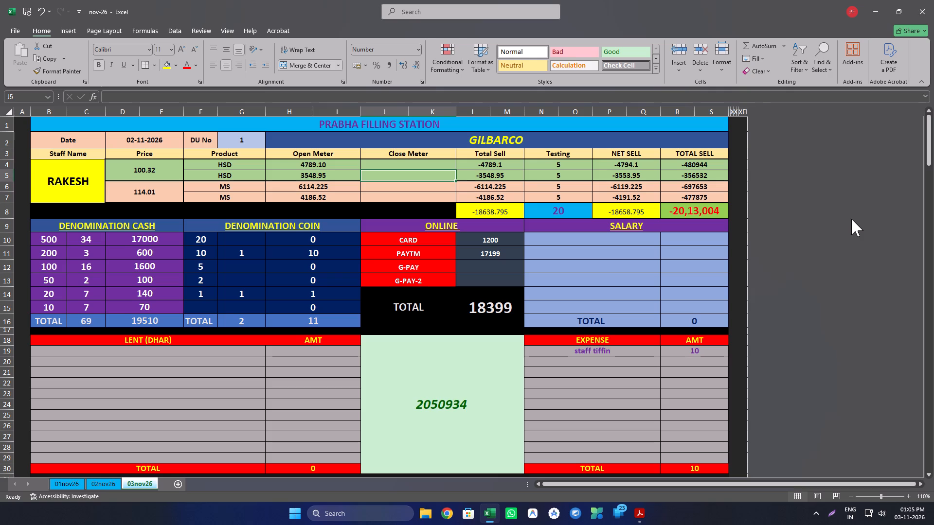
{"action": "key", "text": "Up"}
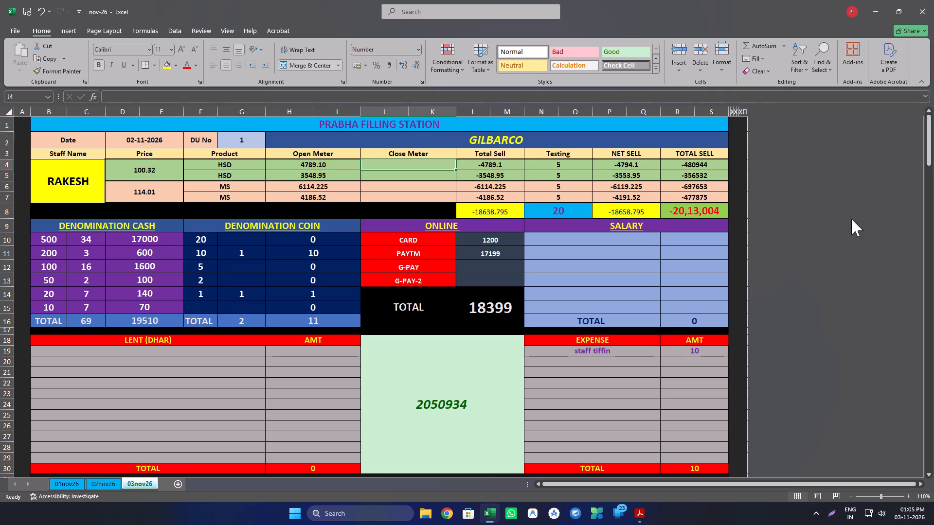
{"action": "type", "text": "49"}
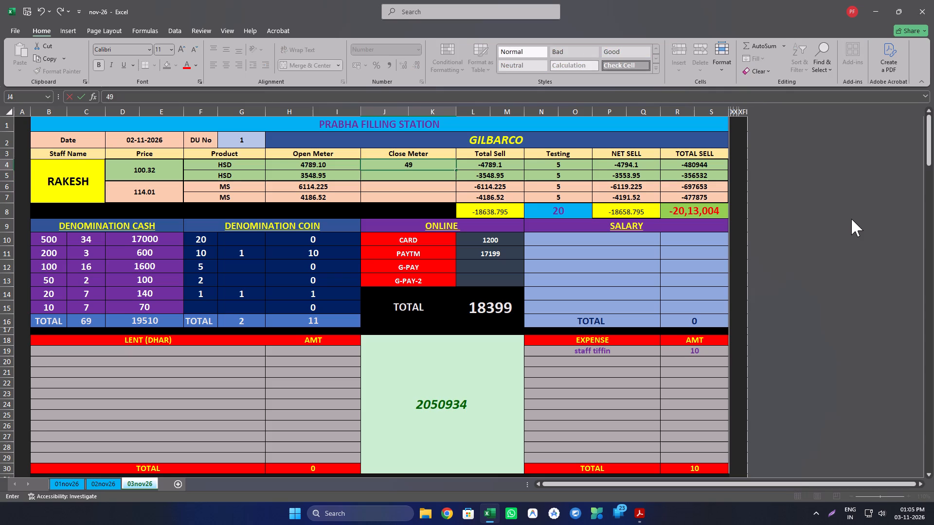
{"action": "type", "text": "46."}
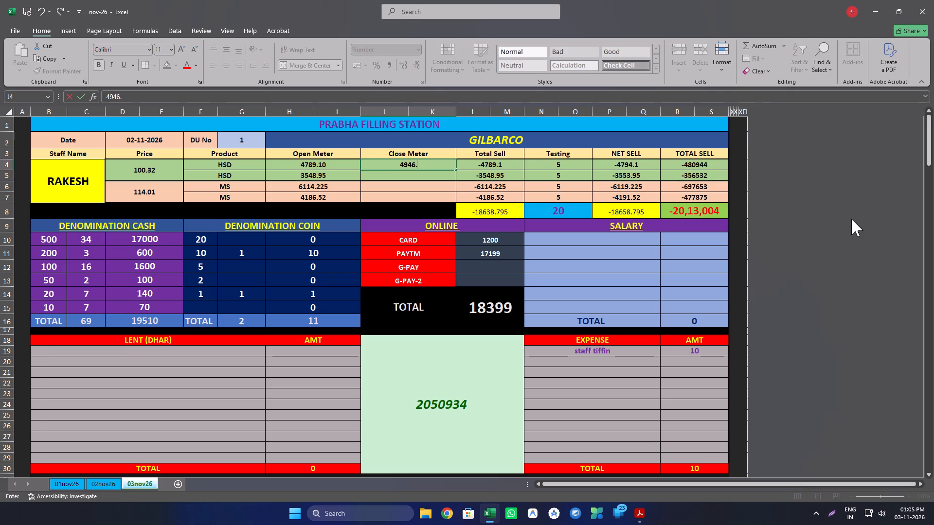
{"action": "type", "text": "72"}
{"action": "key", "text": "Return"}
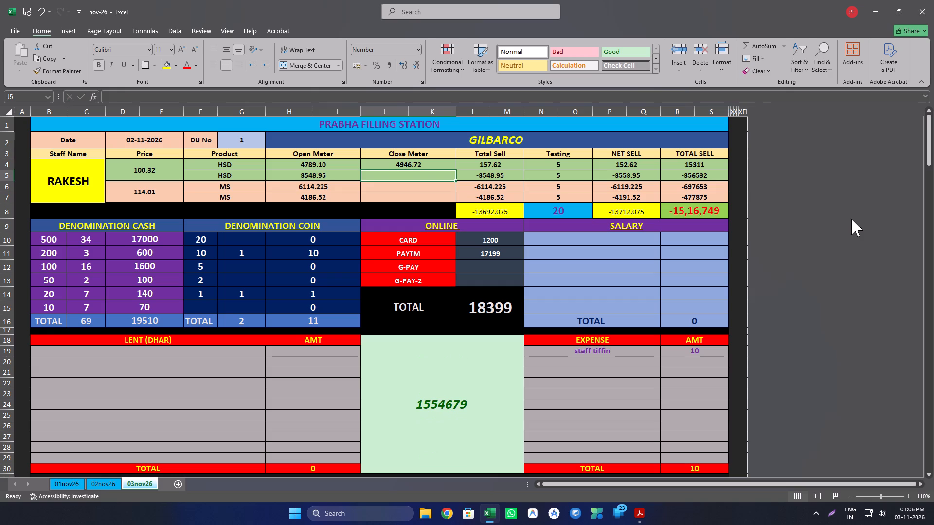
{"action": "type", "text": "3627"}
{"action": "type", "text": ".33"}
{"action": "key", "text": "Return"}
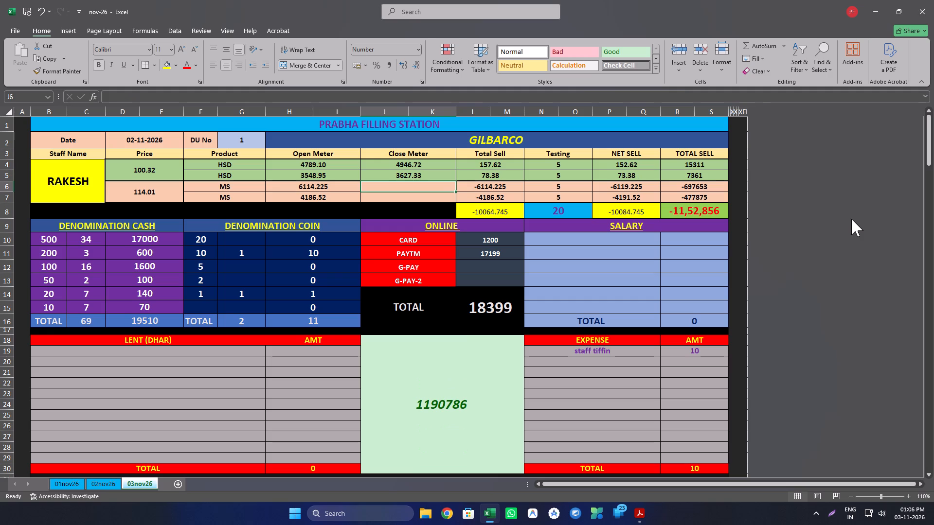
Enter Rakesh's two MS Close Meter readings as 6239.155 and 4201.92.
{"action": "type", "text": "6239.15"}
{"action": "key", "text": "5"}
{"action": "key", "text": "Return"}
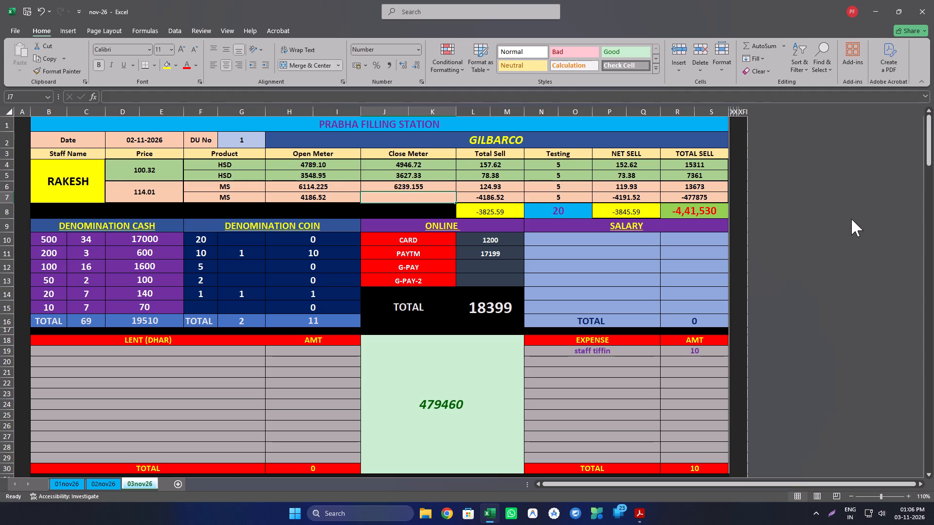
{"action": "type", "text": "4201."}
{"action": "key", "text": "0"}
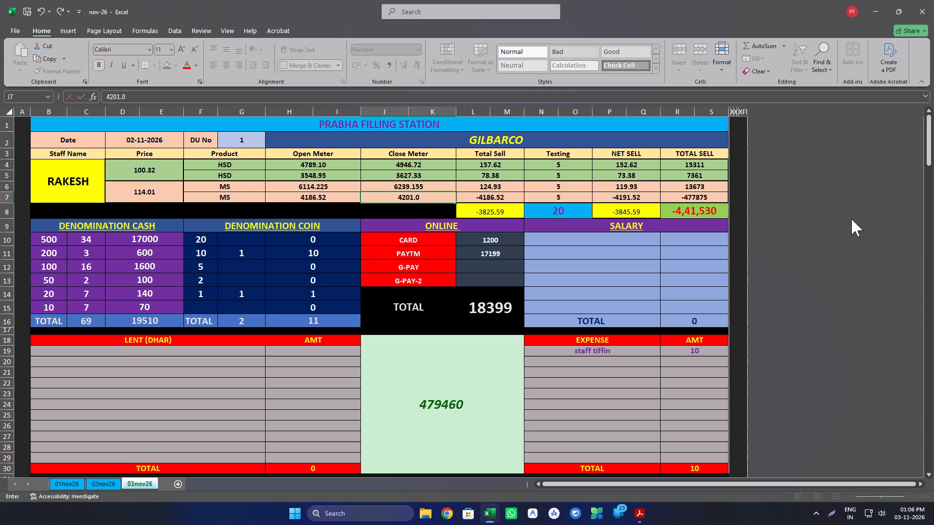
{"action": "key", "text": "BackSpace"}
{"action": "type", "text": "92"}
{"action": "key", "text": "Return"}
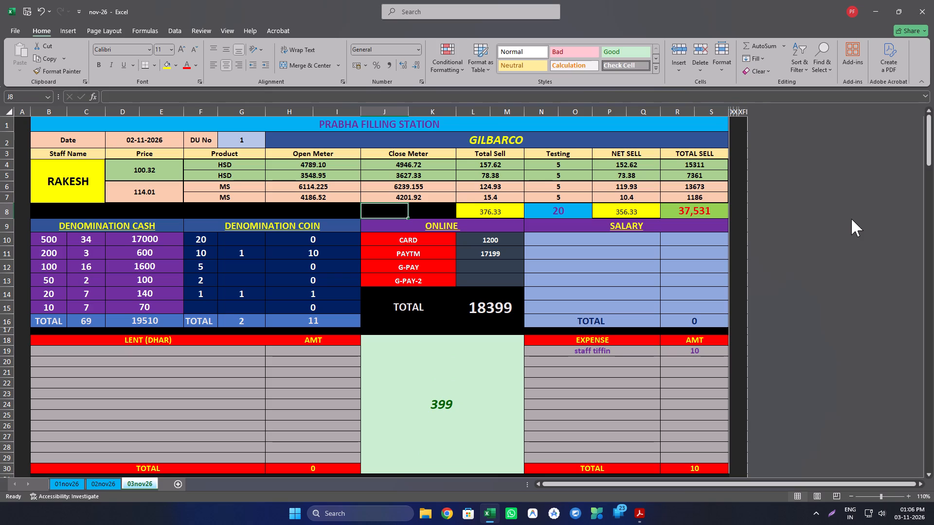
Clear the CARD and PAYTM amounts in the ONLINE section of Rakesh's GILBARCO block.
{"action": "key", "text": "Down"}
{"action": "key", "text": "Down"}
{"action": "key", "text": "Down"}
{"action": "key", "text": "Right"}
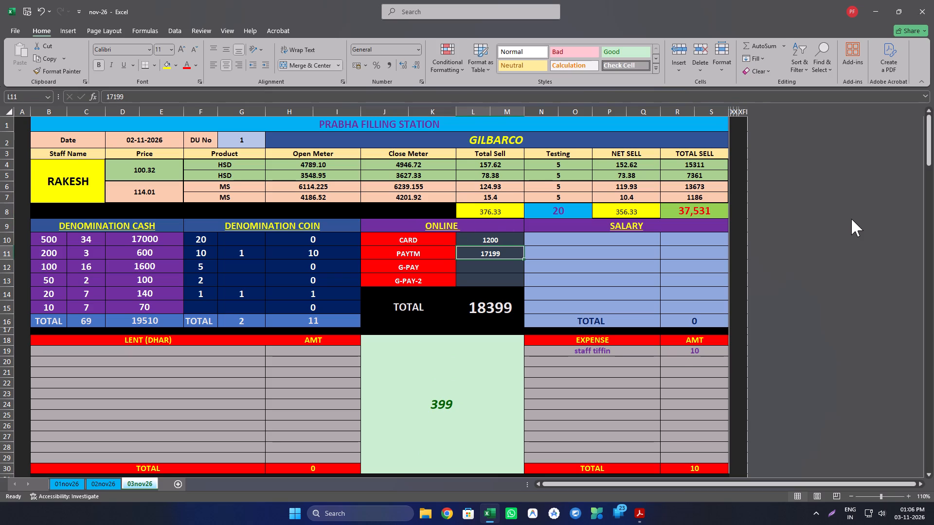
{"action": "key", "text": "shift+Up"}
{"action": "key", "text": "Delete"}
Clear the counts for the 10 and 1 coins in Rakesh's DENOMINATION COIN table.
{"action": "key", "text": "Left"}
{"action": "key", "text": "Left"}
{"action": "key", "text": "Left"}
{"action": "key", "text": "Delete"}
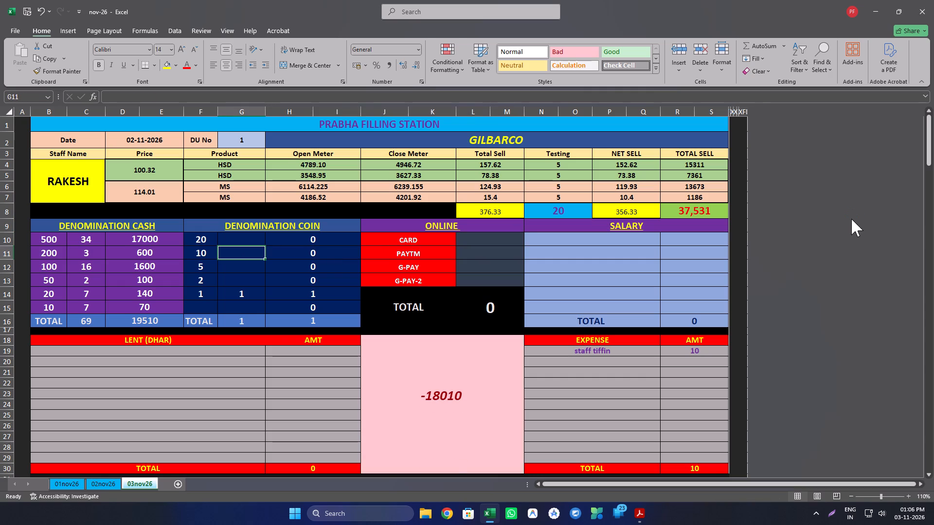
{"action": "key", "text": "Down"}
{"action": "key", "text": "Down"}
{"action": "key", "text": "Down"}
{"action": "key", "text": "Delete"}
Clear all six note counts, from 500 down to 10, in Rakesh's DENOMINATION CASH table.
{"action": "key", "text": "Left"}
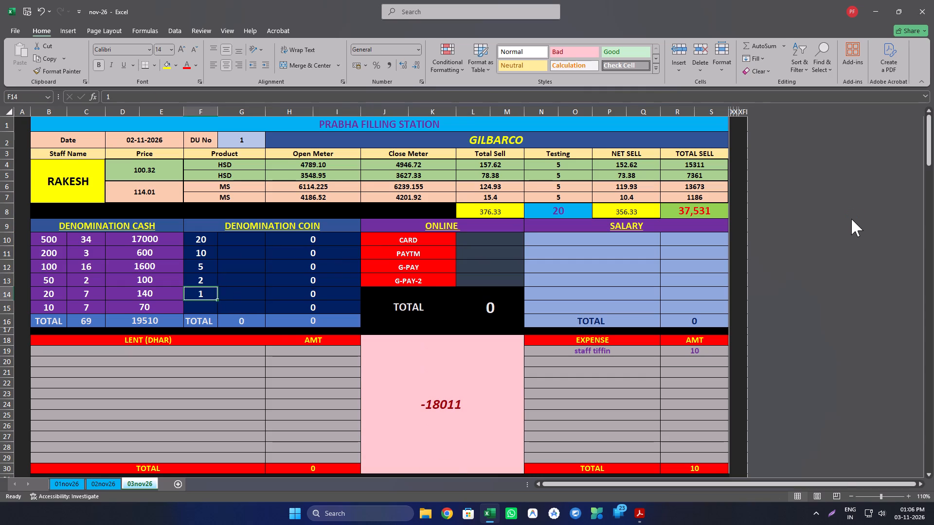
{"action": "key", "text": "Left"}
{"action": "key", "text": "Up"}
{"action": "key", "text": "Left"}
{"action": "key", "text": "Up"}
{"action": "key", "text": "Up"}
{"action": "key", "text": "Up"}
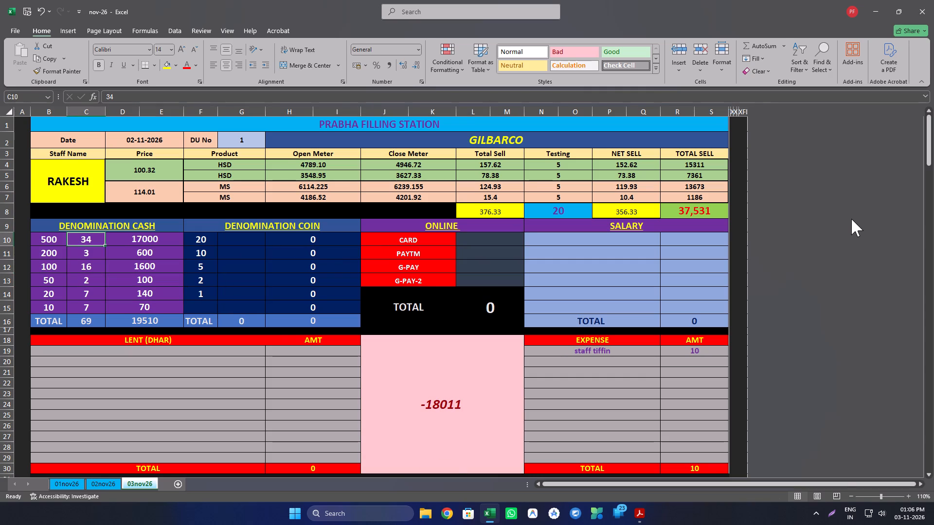
{"action": "key", "text": "shift+Down"}
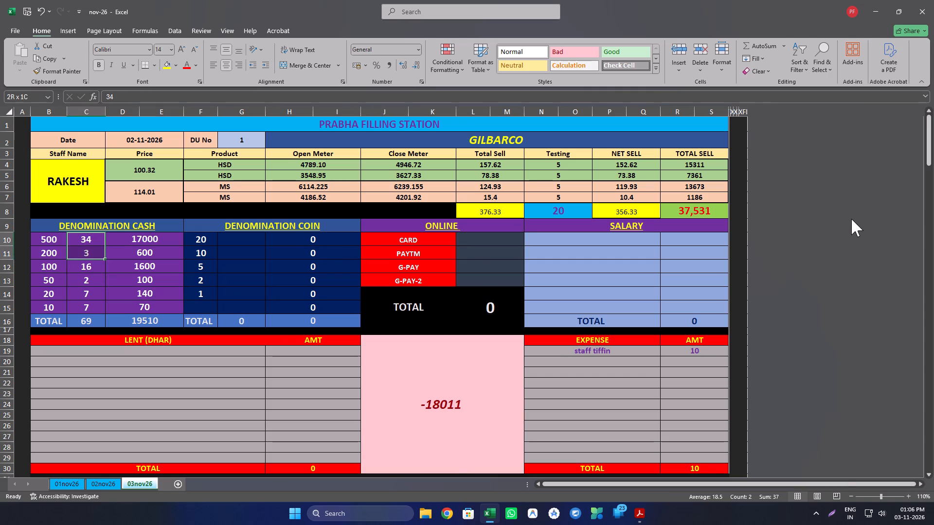
{"action": "key", "text": "shift+Down"}
{"action": "key", "text": "shift+Down"}
{"action": "key", "text": "shift+Down"}
{"action": "key", "text": "shift+Down"}
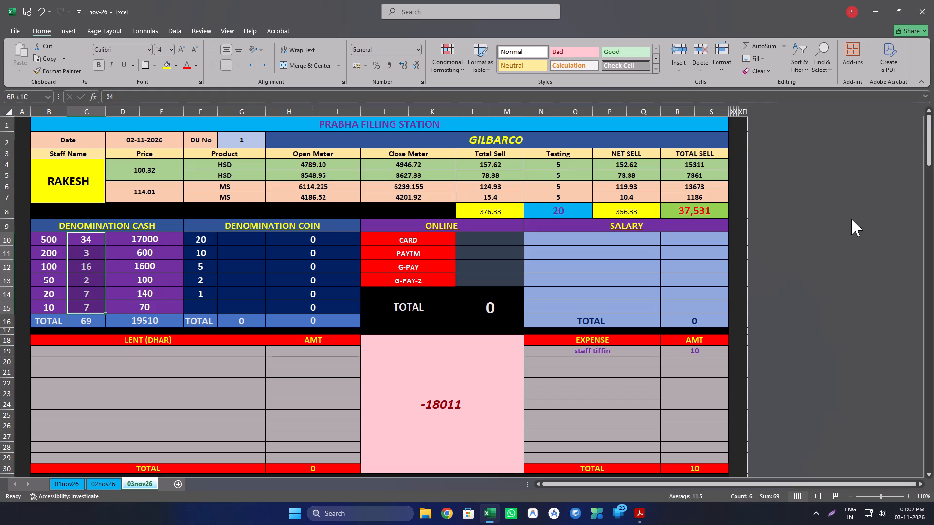
{"action": "key", "text": "Delete"}
{"action": "key", "text": "Right"}
{"action": "key", "text": "Left"}
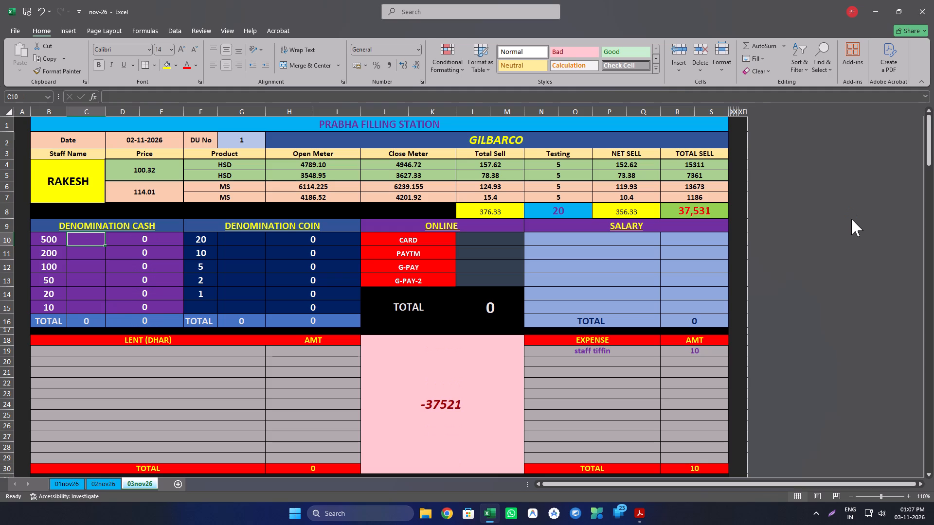
Highlight Rakesh's G-PAY label cell with a yellow fill and a dark blue font colour.
{"action": "left_click", "coordinate": [431, 267]}
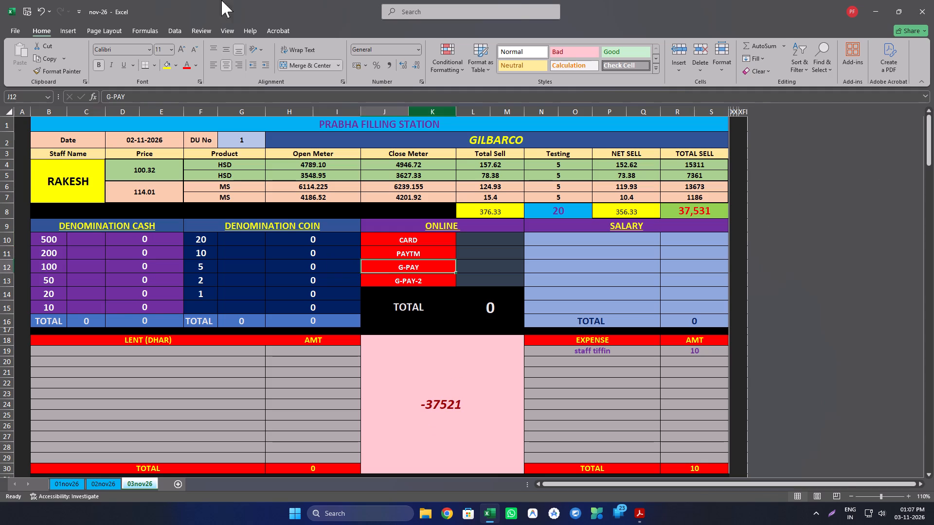
{"action": "left_click", "coordinate": [167, 63]}
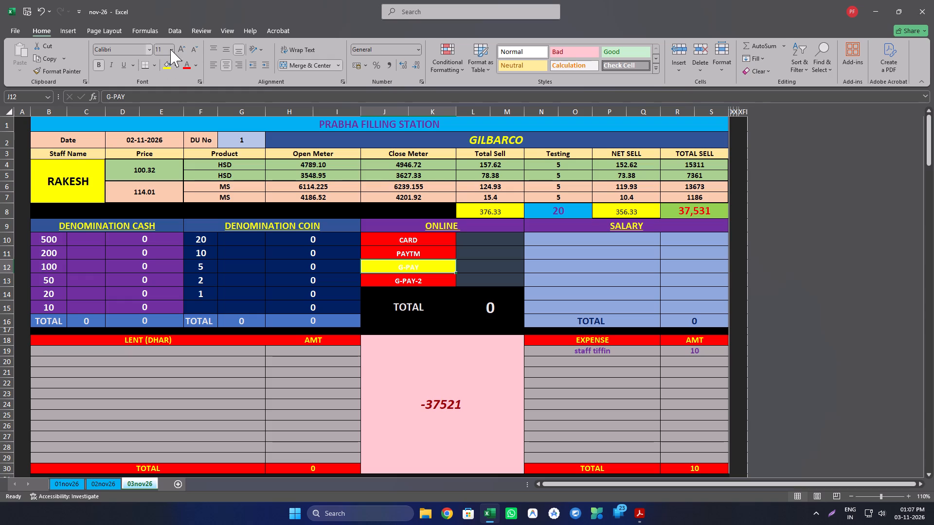
{"action": "left_click", "coordinate": [195, 64]}
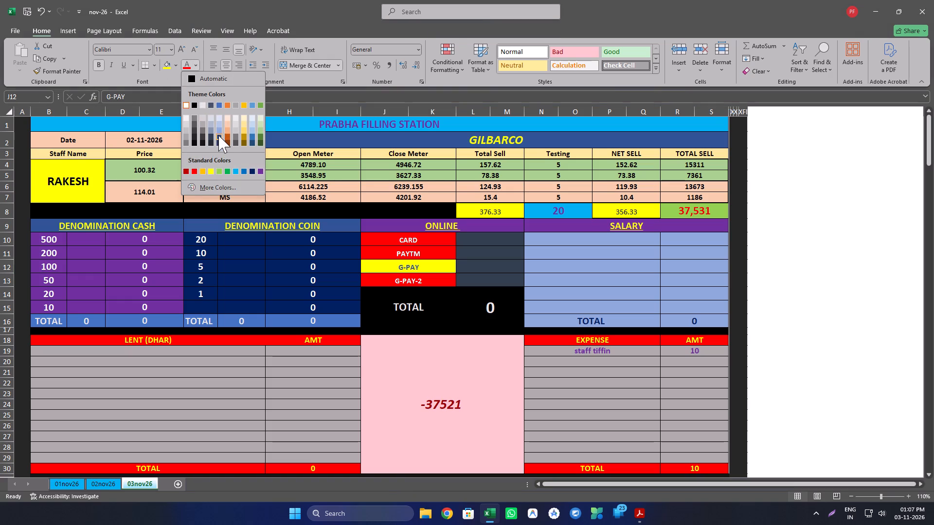
{"action": "left_click", "coordinate": [218, 135]}
Enter 10516.67 as Rakesh's G-PAY amount in the ONLINE section.
{"action": "left_click", "coordinate": [503, 265]}
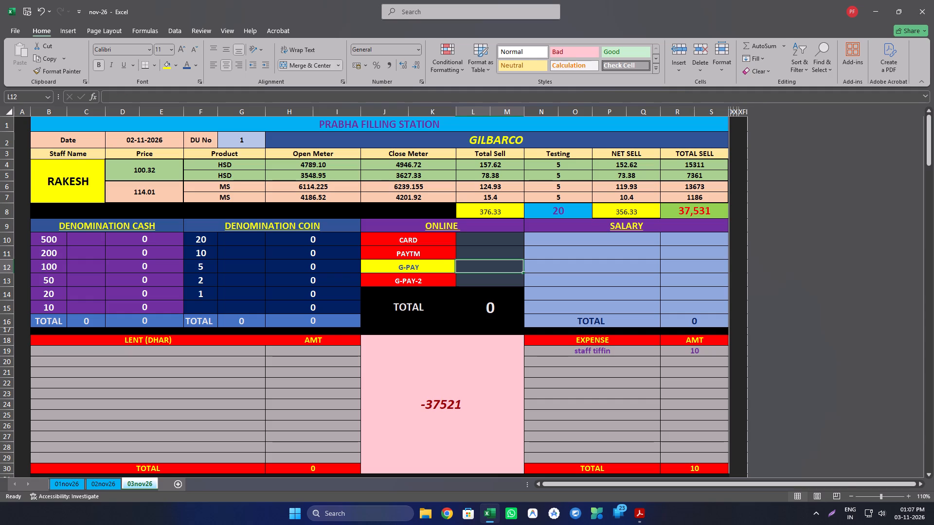
{"action": "type", "text": "10"}
{"action": "type", "text": "516"}
{"action": "type", "text": ".67"}
{"action": "key", "text": "Return"}
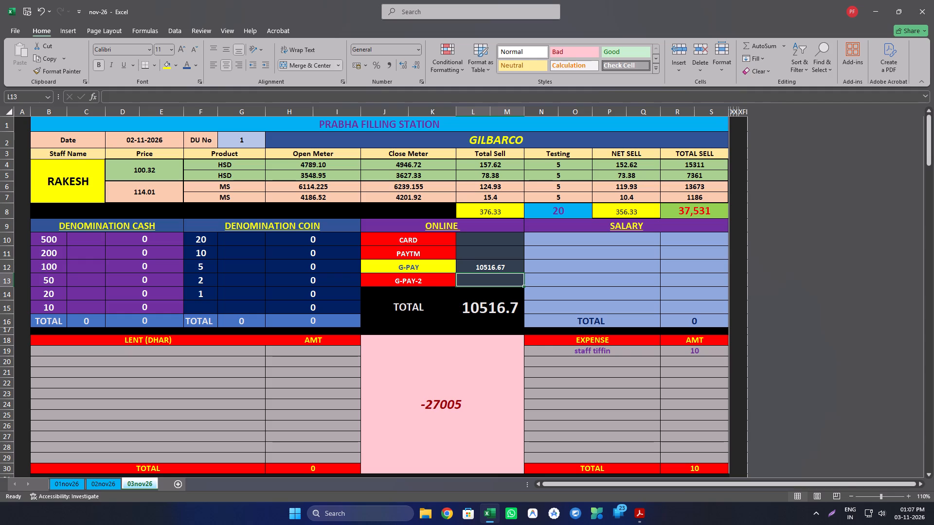
Enter Rakesh's cash note counts as 47 for the 500 notes and 2 for the 200 notes.
{"action": "key", "text": "Up"}
{"action": "key", "text": "Left"}
{"action": "key", "text": "Left"}
{"action": "key", "text": "Left"}
{"action": "key", "text": "Left"}
{"action": "key", "text": "Left"}
{"action": "key", "text": "Left"}
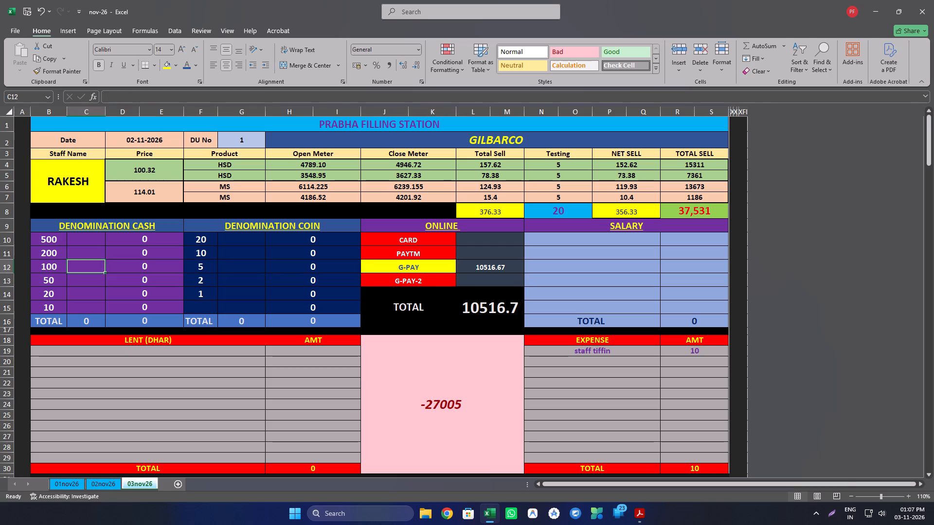
{"action": "key", "text": "Up"}
{"action": "key", "text": "Up"}
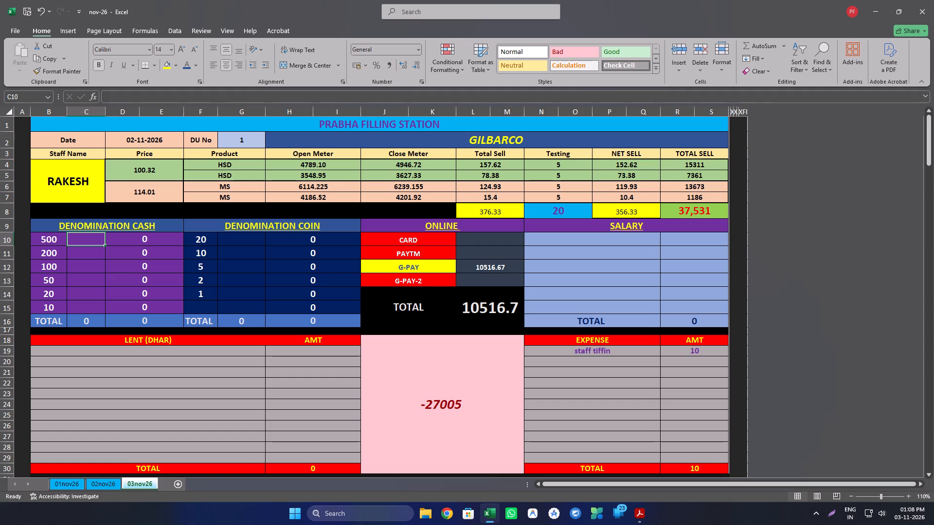
{"action": "type", "text": "47"}
{"action": "key", "text": "Return"}
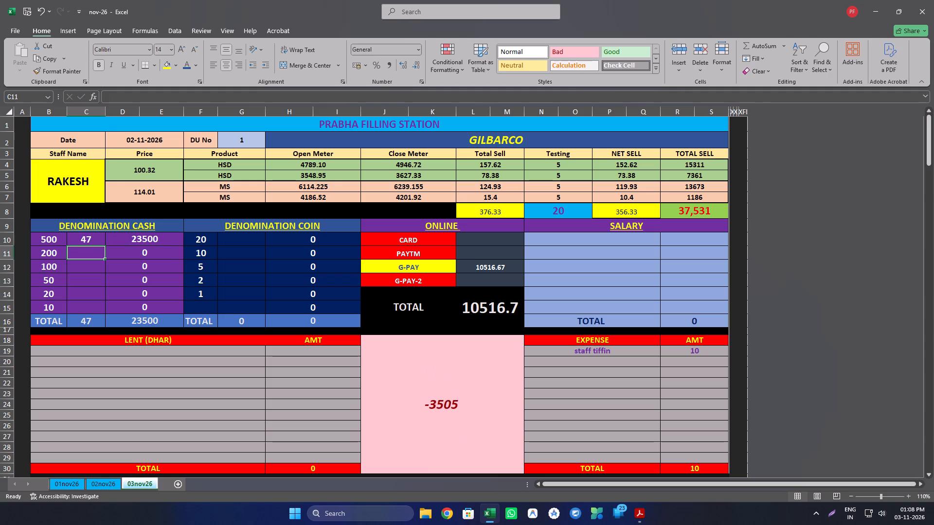
{"action": "key", "text": "2"}
{"action": "key", "text": "Return"}
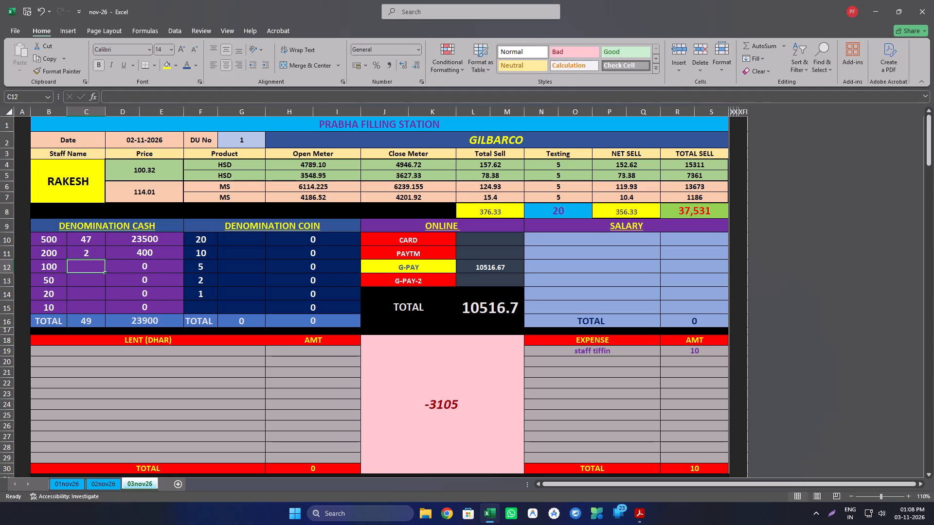
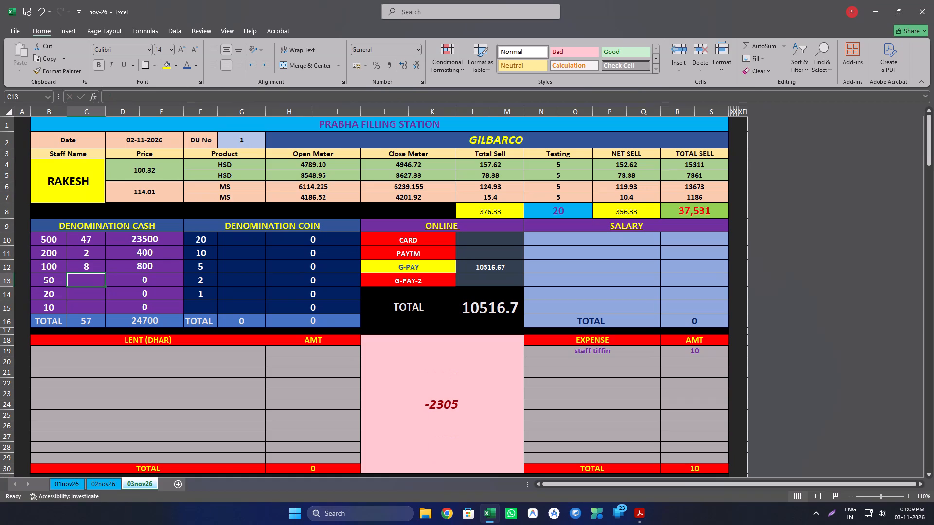
Clear the copied staff tiffin entry and its amount from Rakesh's EXPENSE table.
{"action": "key", "text": "Right"}
{"action": "key", "text": "Right"}
{"action": "key", "text": "Right"}
{"action": "key", "text": "Right"}
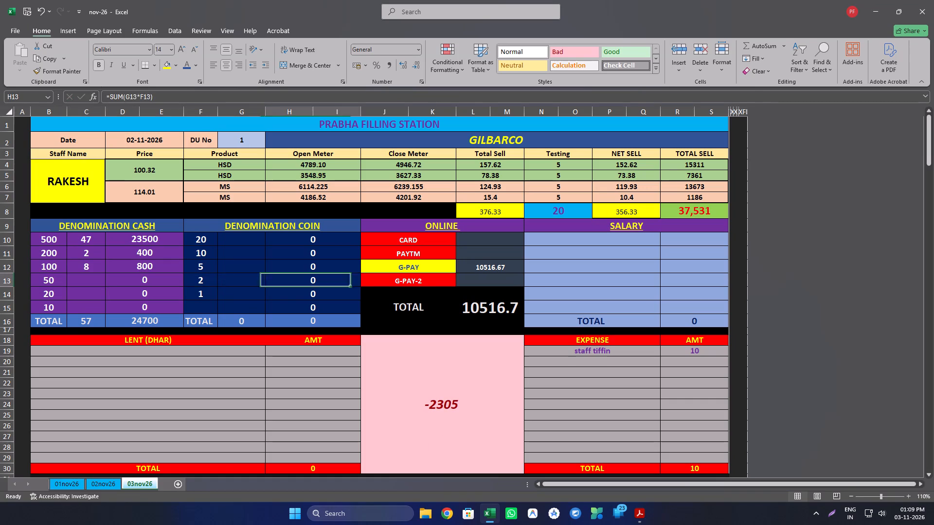
{"action": "key", "text": "Down"}
{"action": "key", "text": "Down"}
{"action": "key", "text": "Down"}
{"action": "key", "text": "Right"}
{"action": "key", "text": "Right"}
{"action": "key", "text": "Down"}
{"action": "key", "text": "Right"}
{"action": "key", "text": "Right"}
{"action": "key", "text": "Down"}
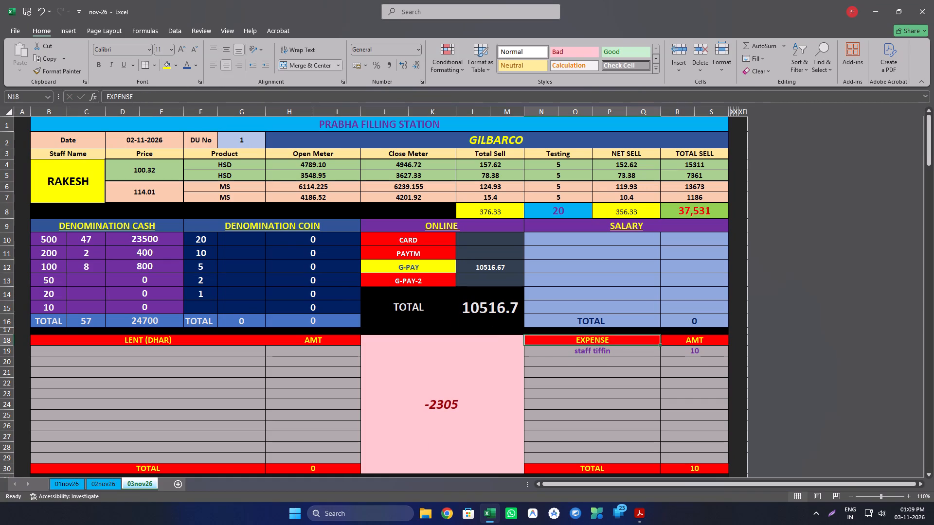
{"action": "key", "text": "Down"}
{"action": "key", "text": "Delete"}
{"action": "key", "text": "Right"}
{"action": "key", "text": "Delete"}
Record a stationery expense of 550 in the first row of Rakesh's EXPENSE table.
{"action": "key", "text": "Left"}
{"action": "key", "text": "Left"}
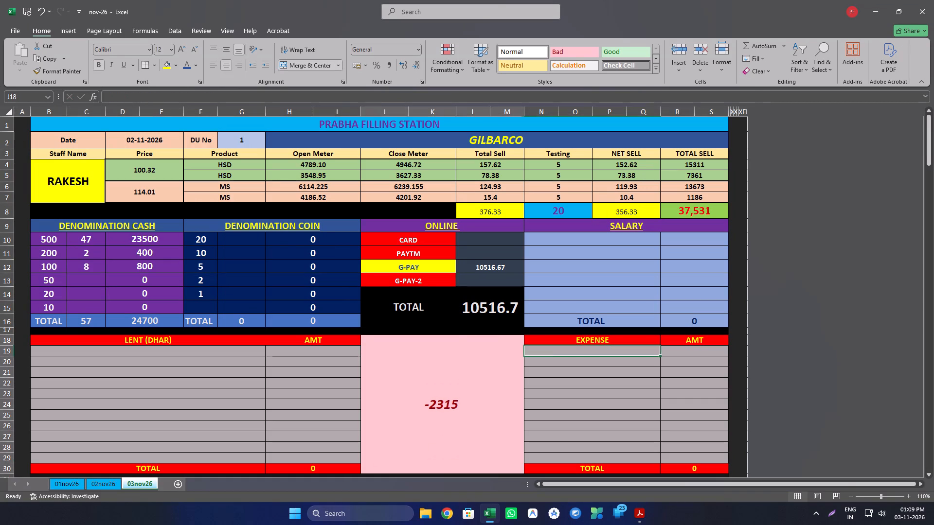
{"action": "key", "text": "Left"}
{"action": "key", "text": "Right"}
{"action": "key", "text": "Right"}
{"action": "key", "text": "Right"}
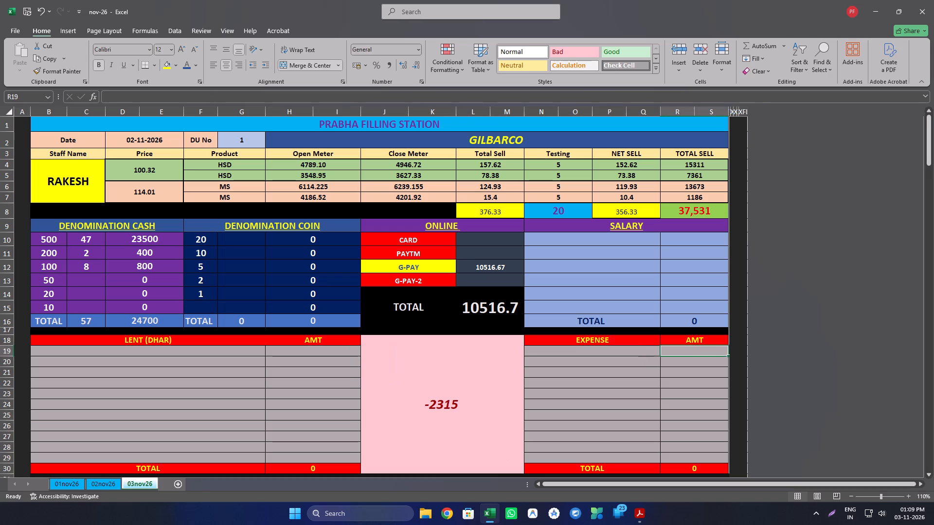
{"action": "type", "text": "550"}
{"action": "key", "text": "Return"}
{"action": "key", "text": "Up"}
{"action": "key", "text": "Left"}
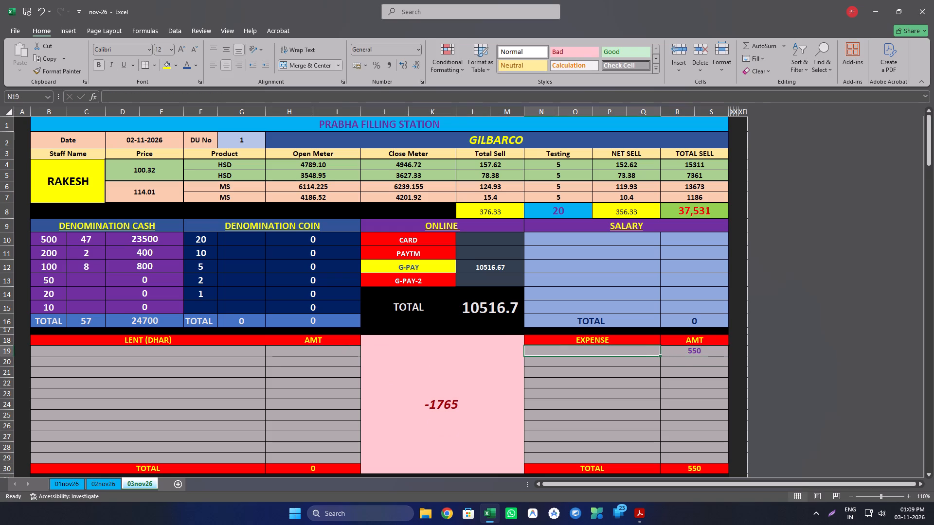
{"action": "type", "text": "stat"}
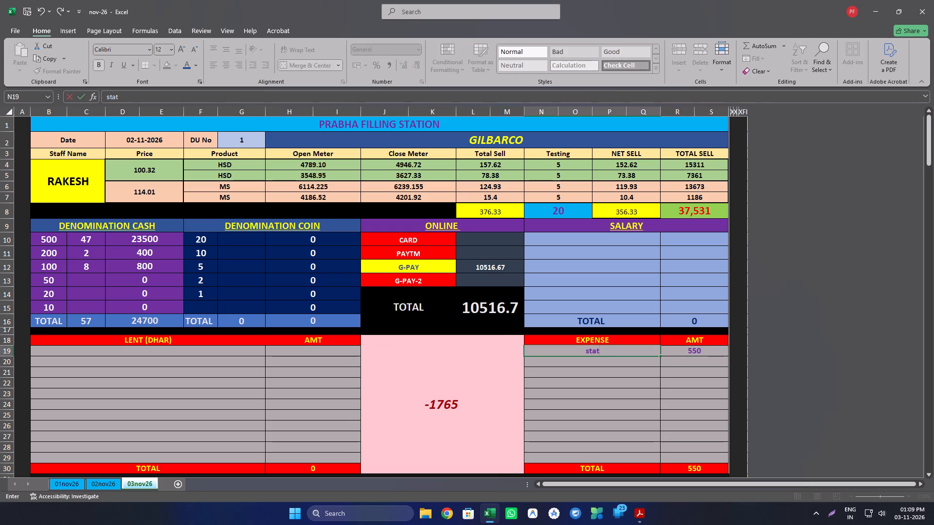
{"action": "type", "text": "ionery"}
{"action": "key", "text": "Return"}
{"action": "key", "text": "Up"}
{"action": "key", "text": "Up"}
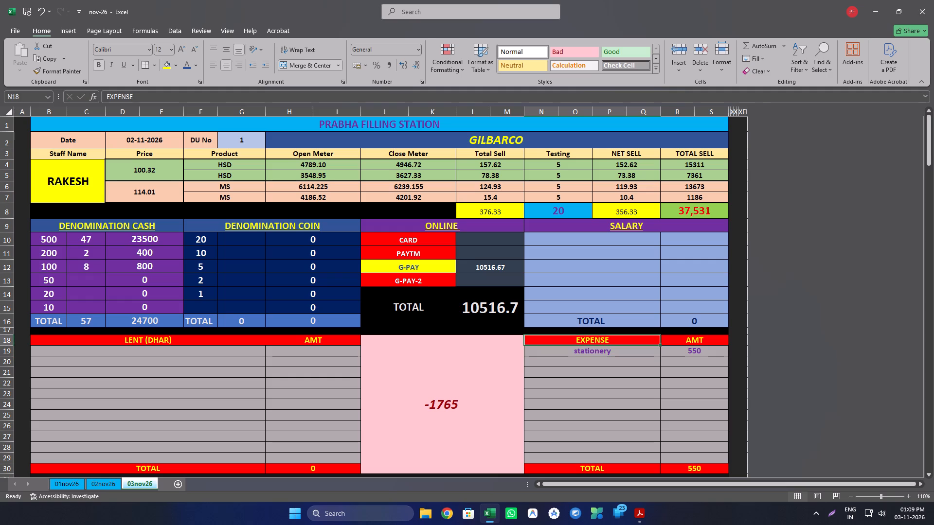
Record a "jeet da fuel" expense of 300 in the second row of Rakesh's EXPENSE table.
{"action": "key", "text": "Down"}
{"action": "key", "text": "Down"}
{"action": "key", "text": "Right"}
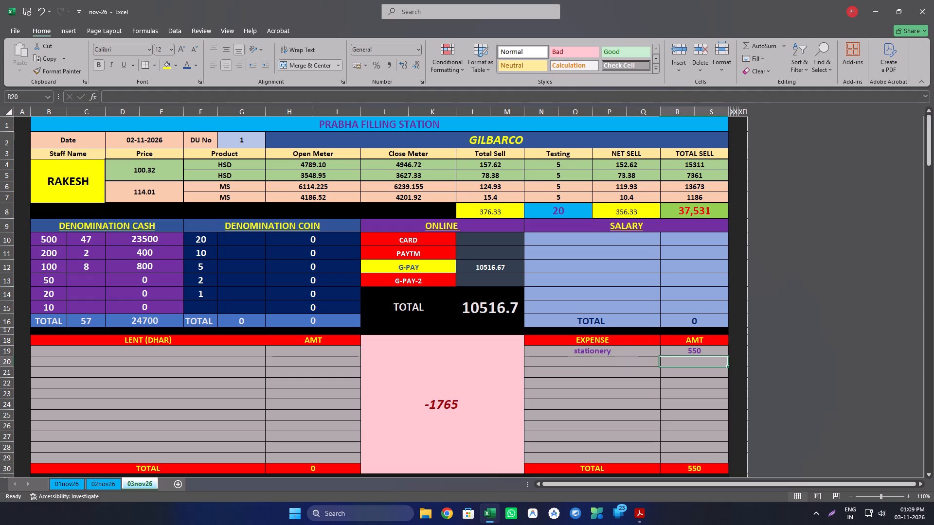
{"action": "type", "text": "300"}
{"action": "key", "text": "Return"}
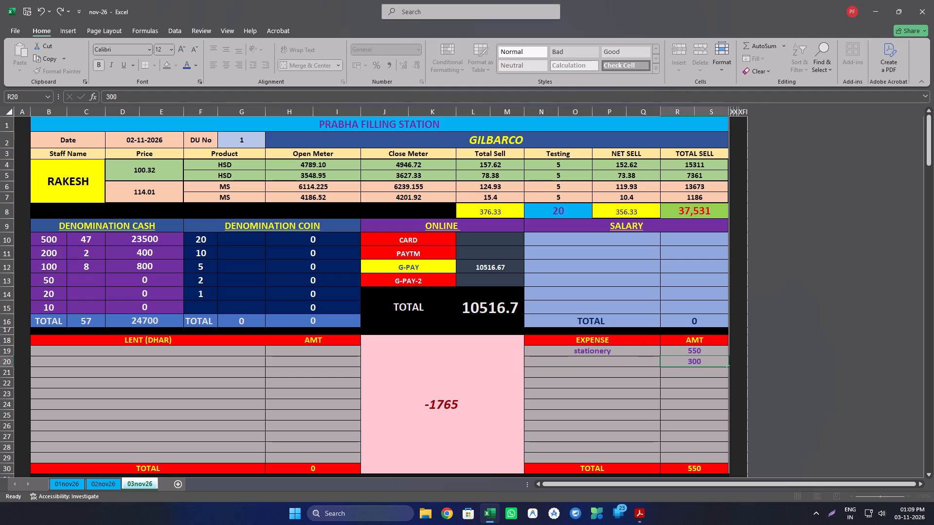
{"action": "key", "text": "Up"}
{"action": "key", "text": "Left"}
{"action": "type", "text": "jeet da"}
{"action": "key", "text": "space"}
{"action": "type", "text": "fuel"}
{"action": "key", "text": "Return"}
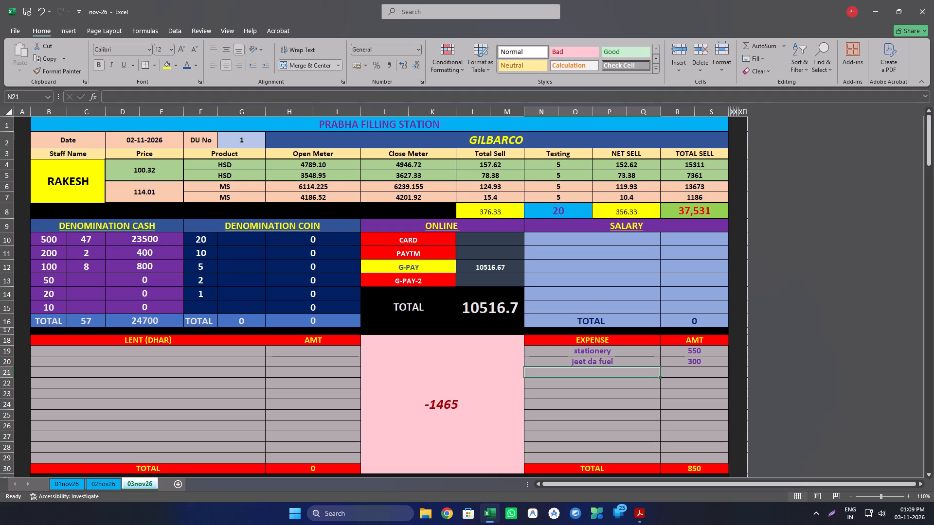
Enter Rakesh's cash note counts as 7 for the 50 notes and 5 for the 20 notes.
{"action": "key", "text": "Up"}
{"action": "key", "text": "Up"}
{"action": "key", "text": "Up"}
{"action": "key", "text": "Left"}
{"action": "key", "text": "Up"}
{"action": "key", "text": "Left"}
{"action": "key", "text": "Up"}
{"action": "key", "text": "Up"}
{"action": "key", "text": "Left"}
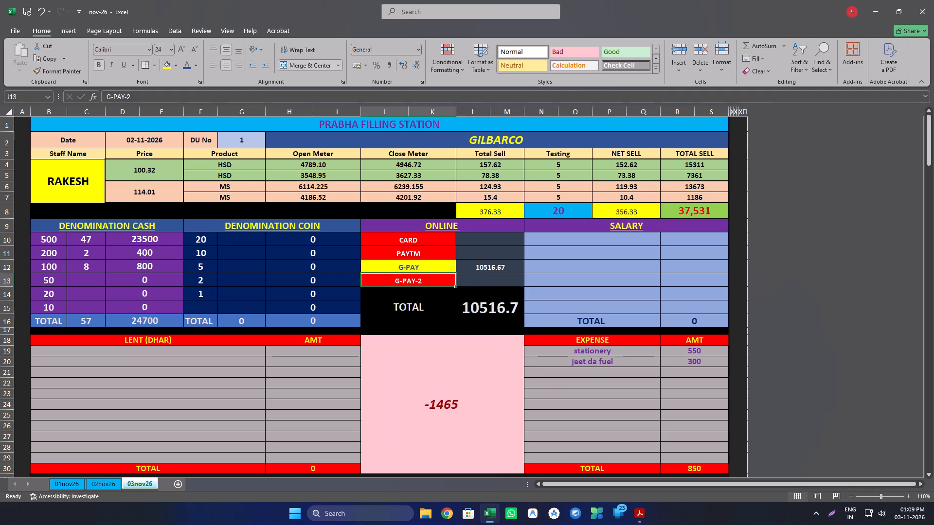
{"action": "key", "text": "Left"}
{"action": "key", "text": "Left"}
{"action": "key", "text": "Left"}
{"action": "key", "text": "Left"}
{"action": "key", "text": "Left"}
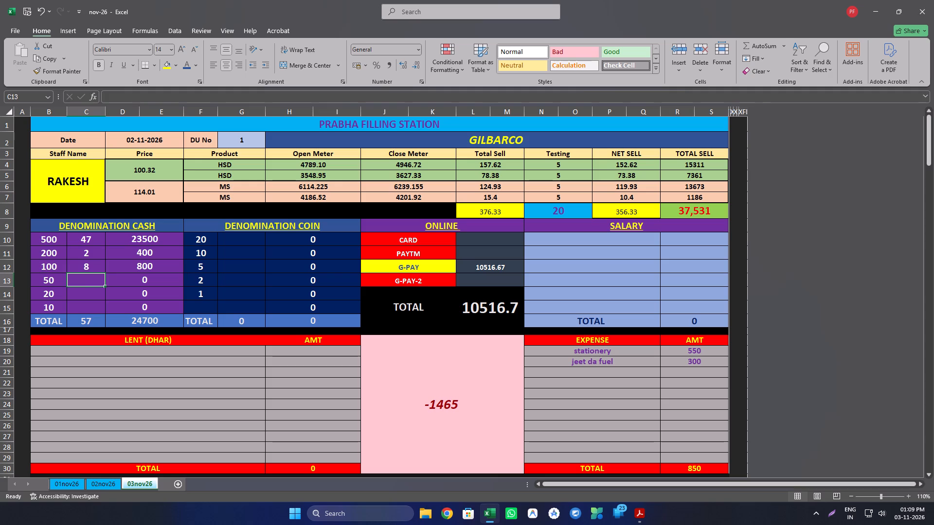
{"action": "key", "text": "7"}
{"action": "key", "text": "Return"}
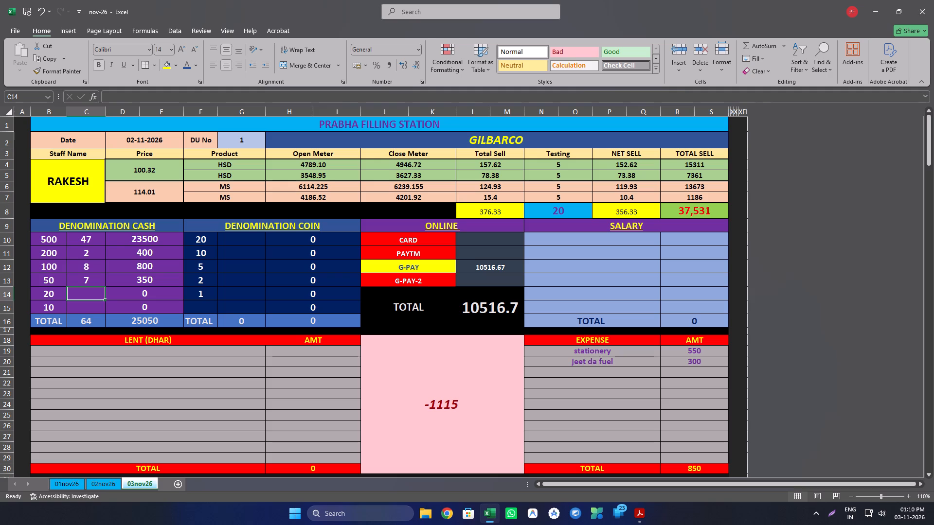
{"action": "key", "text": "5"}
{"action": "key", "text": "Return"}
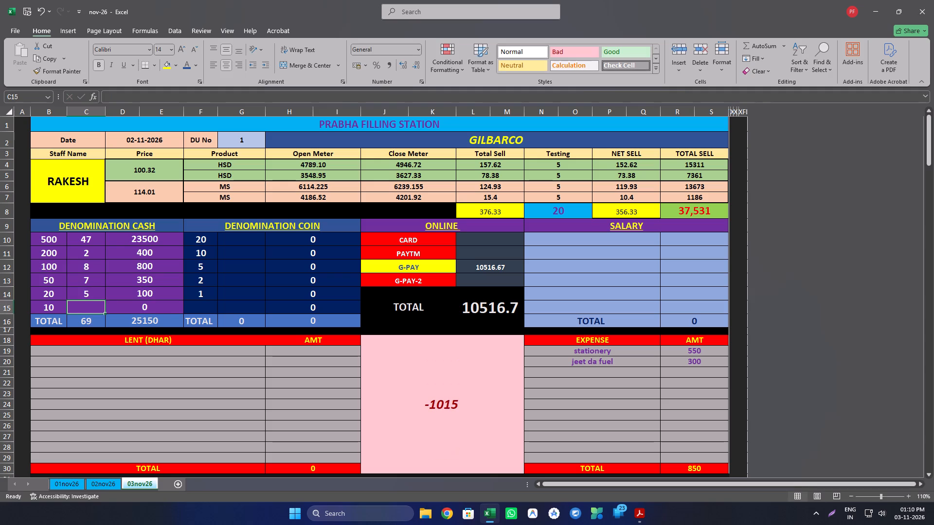
Enter a count of 1 for the 1-rupee coin in Rakesh's DENOMINATION COIN table.
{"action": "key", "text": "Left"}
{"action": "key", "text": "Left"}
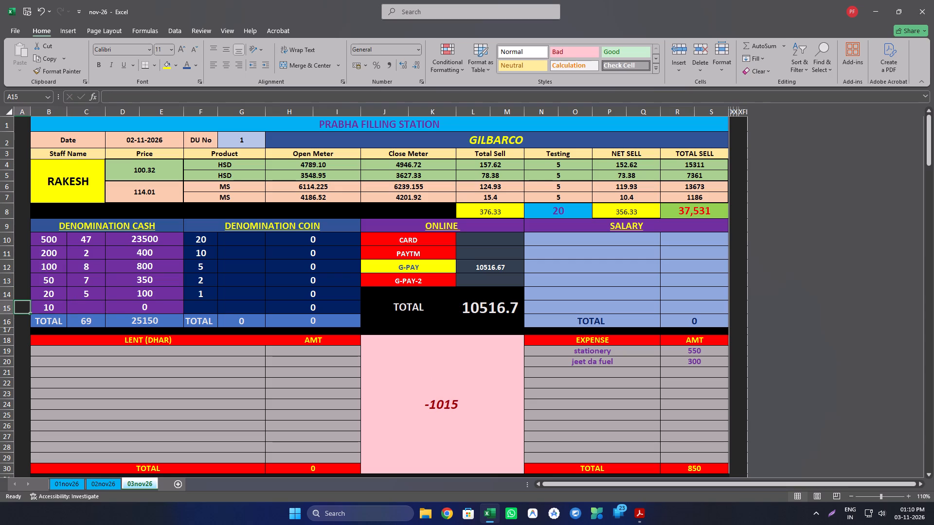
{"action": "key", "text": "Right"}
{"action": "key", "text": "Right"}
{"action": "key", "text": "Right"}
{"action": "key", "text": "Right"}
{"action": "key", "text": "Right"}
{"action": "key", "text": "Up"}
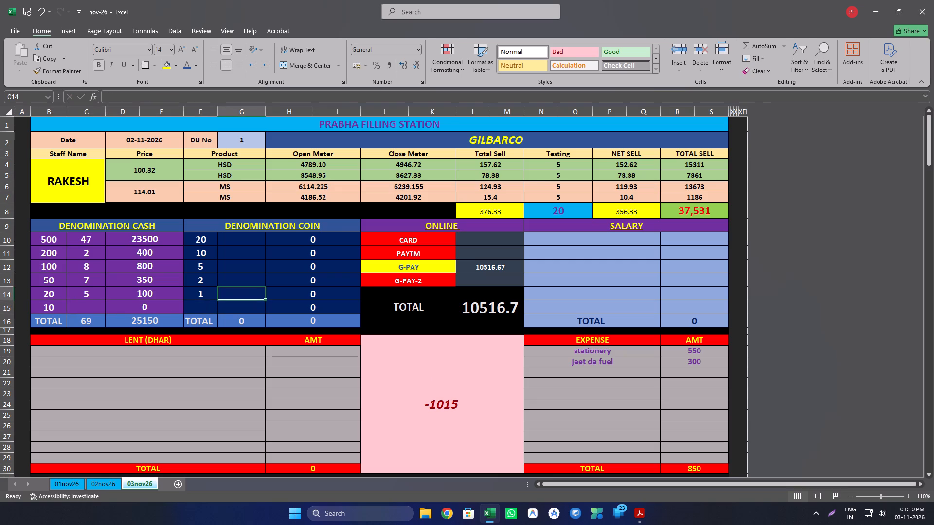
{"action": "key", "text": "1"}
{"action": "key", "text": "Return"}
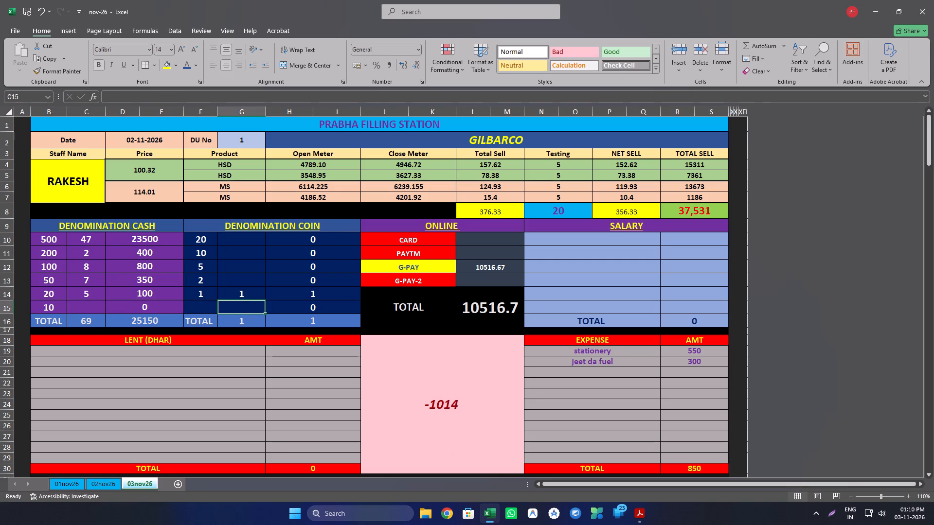
Set Rakesh's Testing quantity to 10 for the first MS row and the second HSD row.
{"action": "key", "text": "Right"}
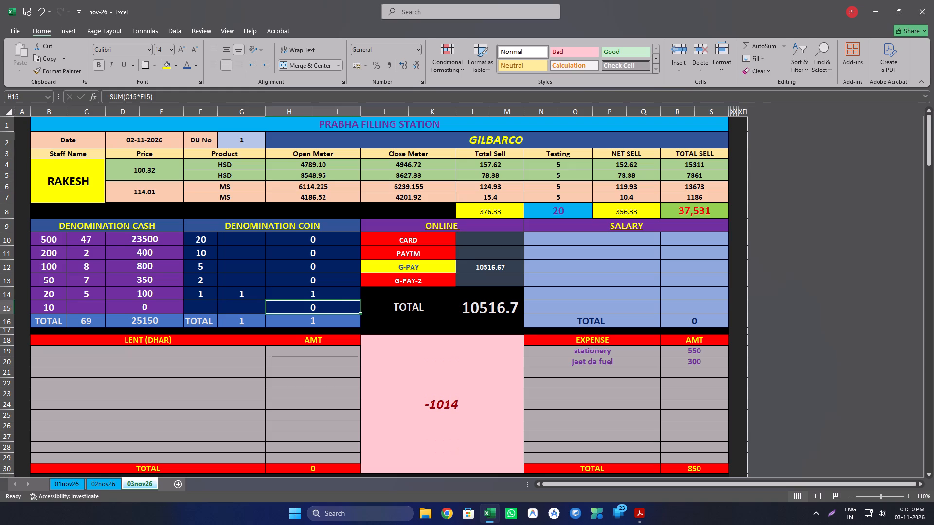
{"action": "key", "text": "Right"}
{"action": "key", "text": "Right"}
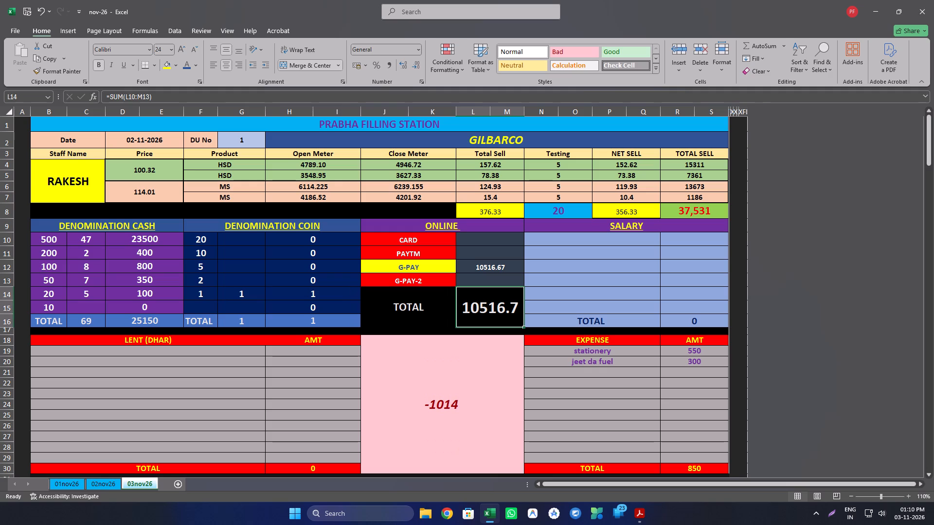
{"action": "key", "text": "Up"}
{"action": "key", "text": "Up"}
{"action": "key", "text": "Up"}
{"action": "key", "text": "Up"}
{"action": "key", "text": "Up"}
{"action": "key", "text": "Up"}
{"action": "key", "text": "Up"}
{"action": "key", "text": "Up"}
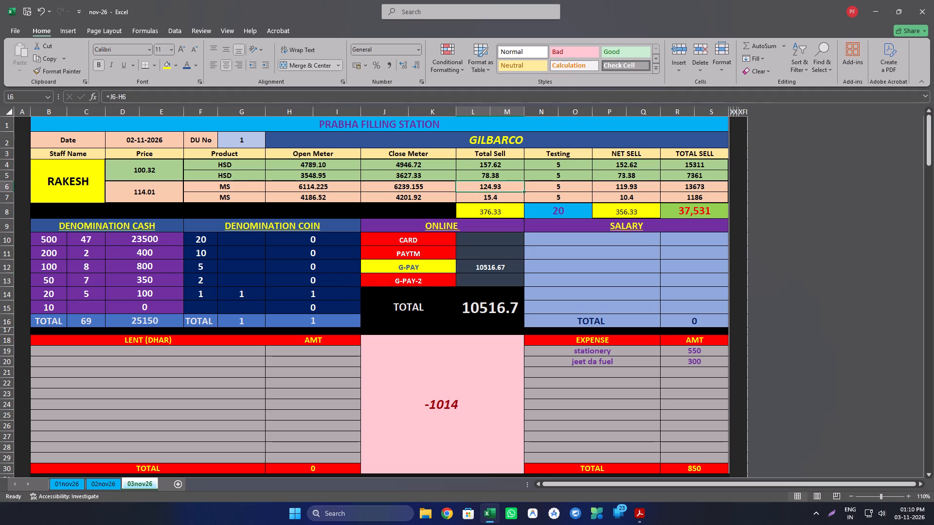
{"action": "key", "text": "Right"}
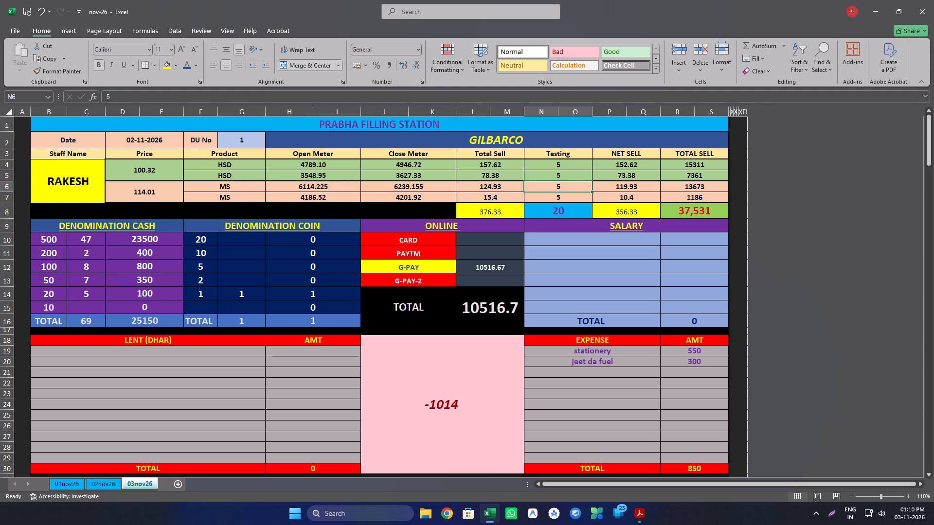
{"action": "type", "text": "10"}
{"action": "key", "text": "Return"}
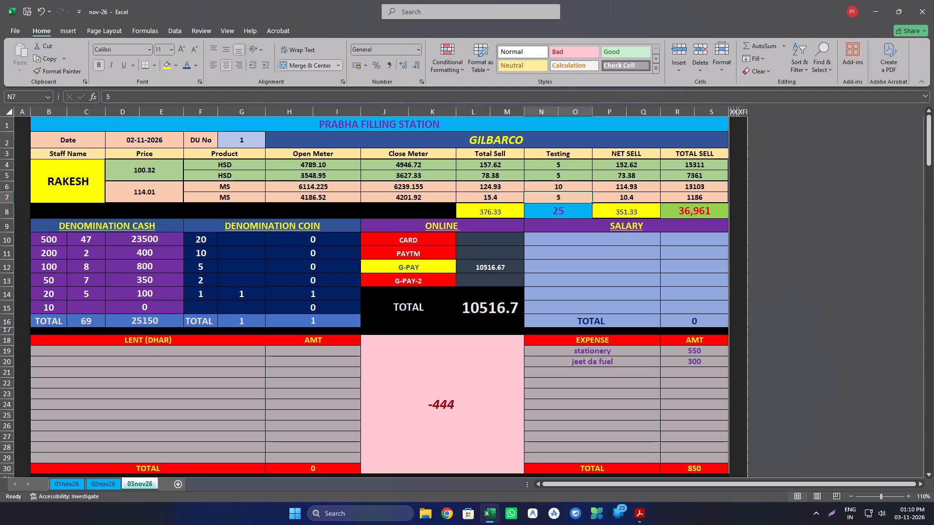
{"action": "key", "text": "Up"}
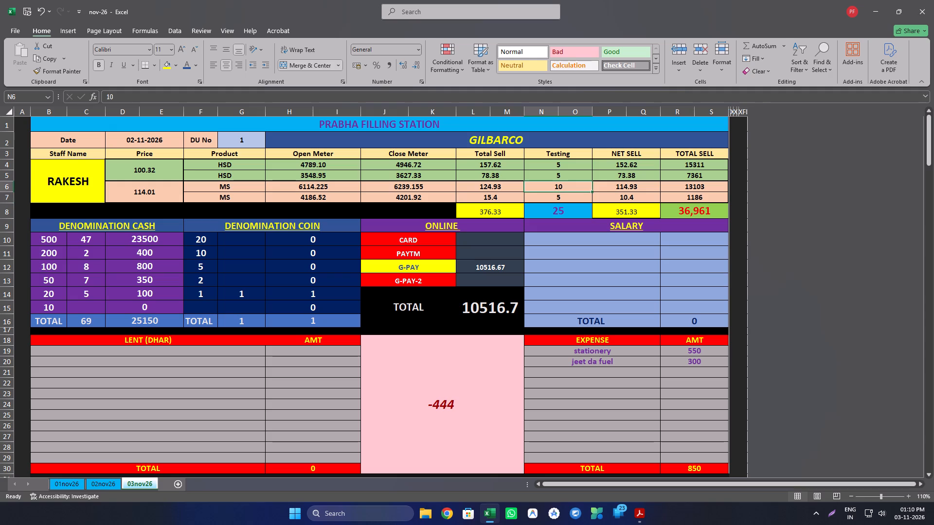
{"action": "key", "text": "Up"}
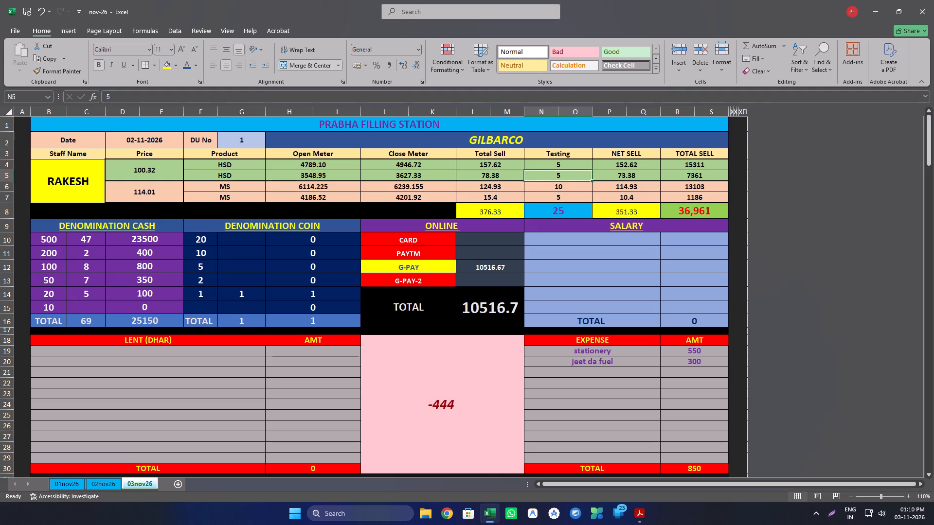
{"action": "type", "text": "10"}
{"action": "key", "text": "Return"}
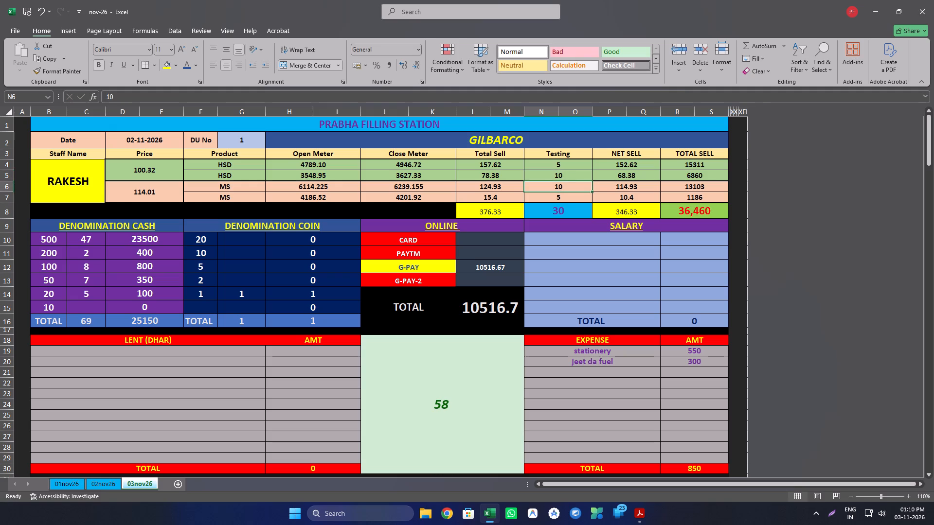
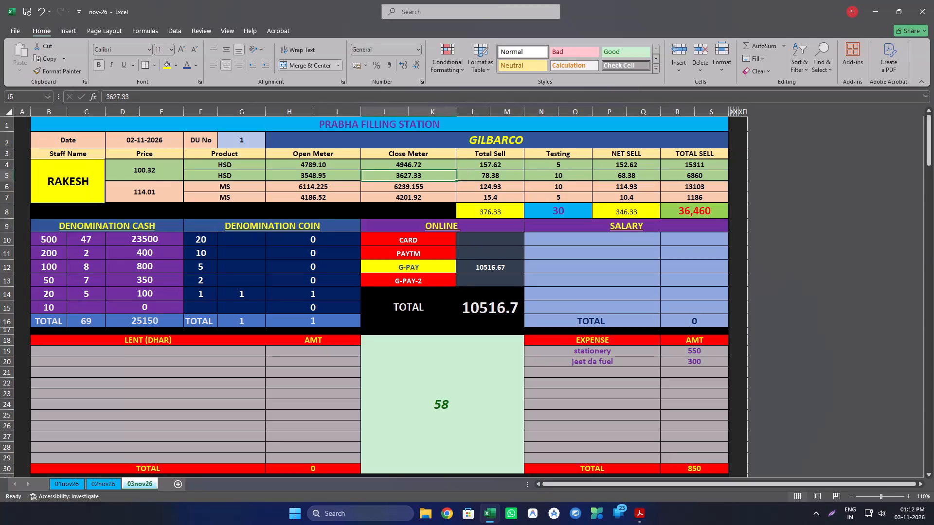
Set Rakesh's count of 50 notes to 6 in the DENOMINATION CASH table.
{"action": "key", "text": "Left"}
{"action": "key", "text": "Down"}
{"action": "key", "text": "Left"}
{"action": "key", "text": "Down"}
{"action": "key", "text": "Left"}
{"action": "key", "text": "Down"}
{"action": "key", "text": "Left"}
{"action": "key", "text": "Down"}
{"action": "key", "text": "Down"}
{"action": "key", "text": "Down"}
{"action": "key", "text": "Down"}
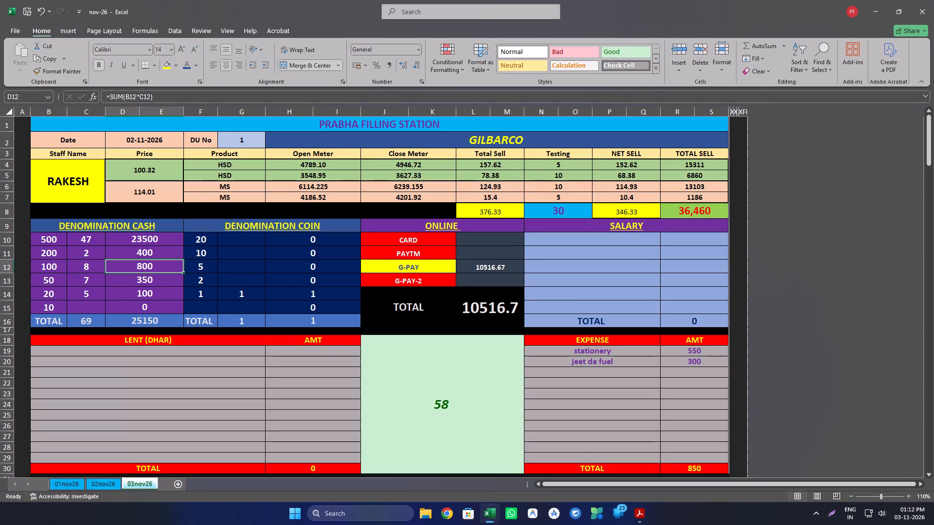
{"action": "key", "text": "Left"}
{"action": "key", "text": "Down"}
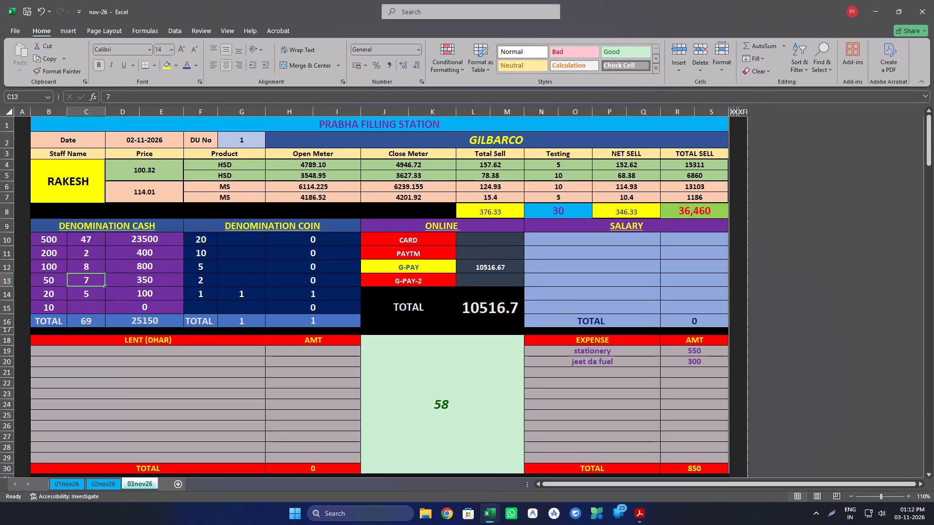
{"action": "key", "text": "6"}
{"action": "key", "text": "Return"}
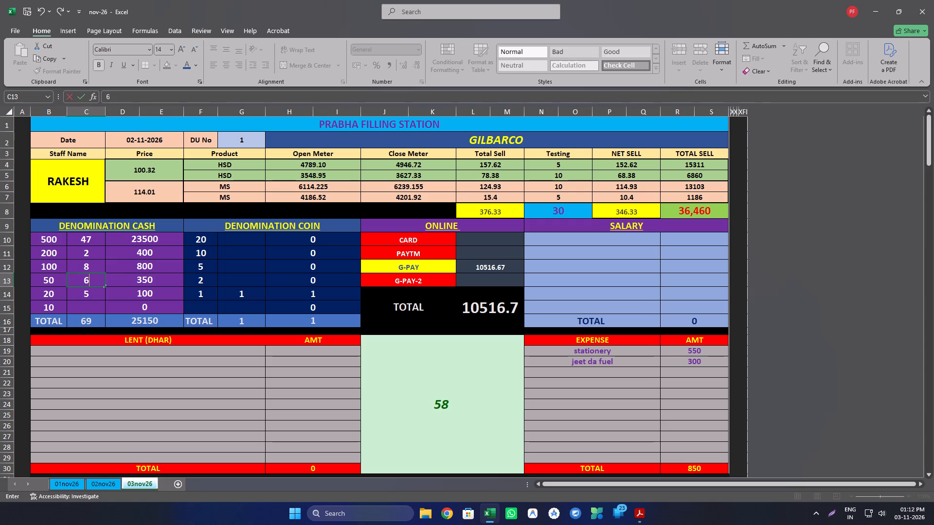
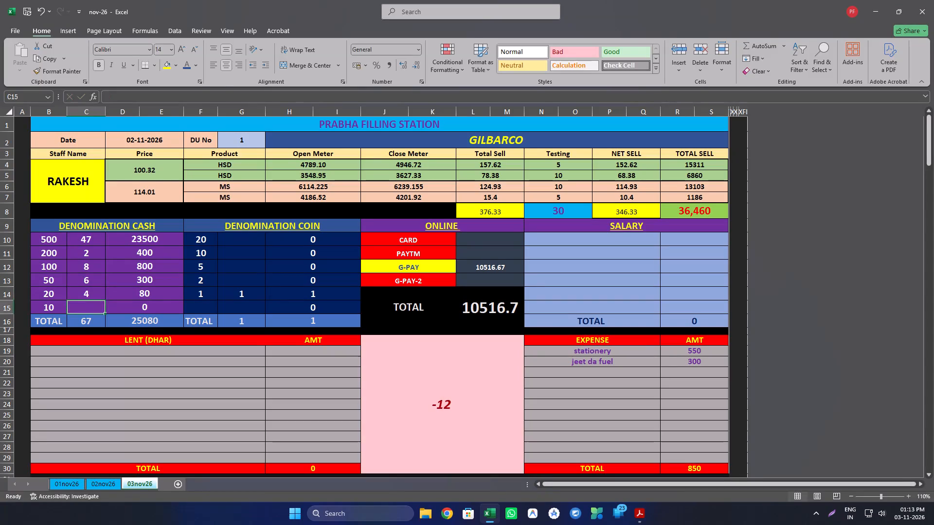
Enter a count of 1 for the 10 notes in Rakesh's DENOMINATION CASH table.
{"action": "key", "text": "1"}
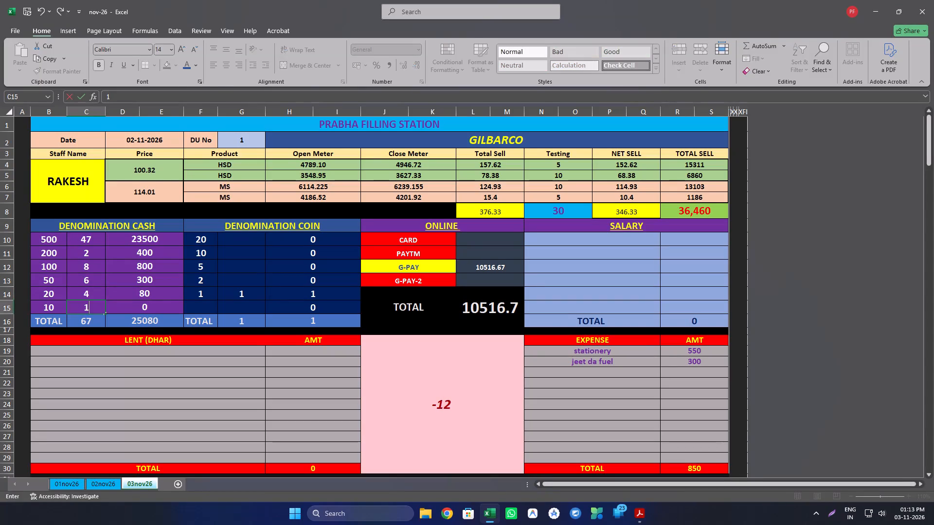
{"action": "key", "text": "Return"}
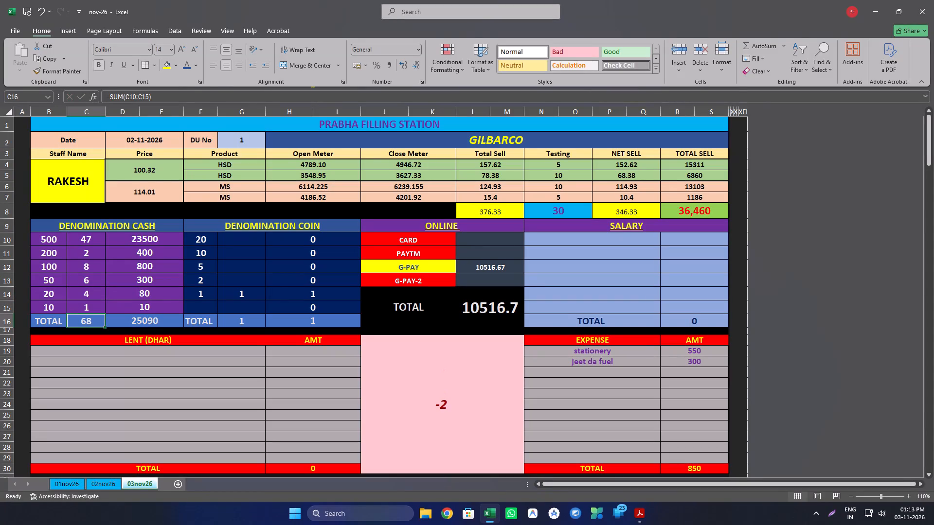
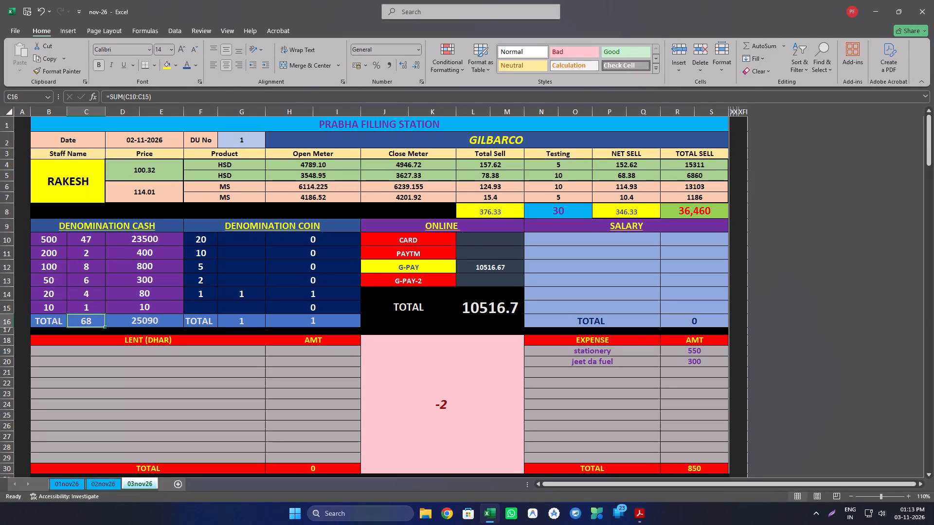
Change the 500-note count in Rakesh's DENOMINATION CASH table to the formula =47-6.
{"action": "double_click", "coordinate": [80, 238]}
{"action": "key", "text": "equal"}
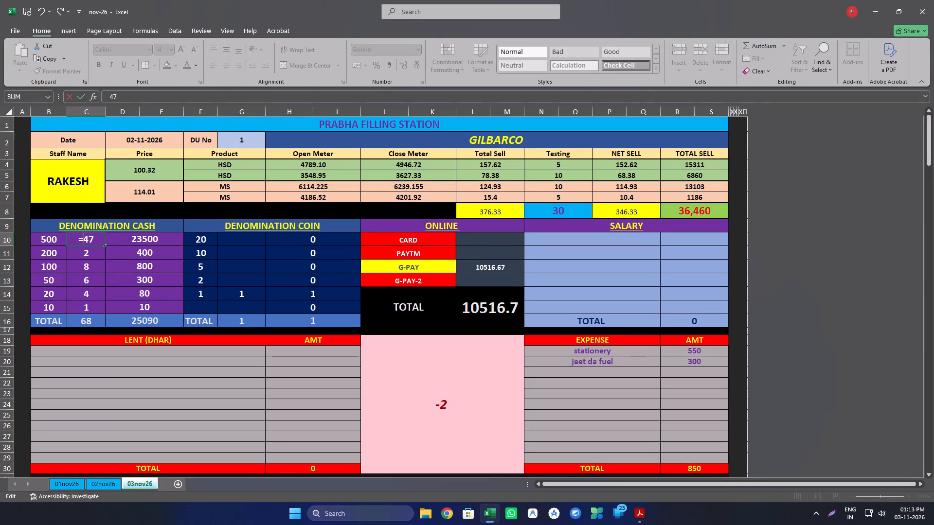
{"action": "key", "text": "Up"}
{"action": "key", "text": "Up"}
{"action": "key", "text": "Up"}
{"action": "key", "text": "Up"}
{"action": "key", "text": "Right"}
{"action": "key", "text": "Right"}
{"action": "key", "text": "Right"}
{"action": "key", "text": "Right"}
{"action": "type", "text": "-3"}
{"action": "key", "text": "BackSpace"}
{"action": "key", "text": "6"}
{"action": "key", "text": "Return"}
Add the expense entry "rakesh advance" below jeet da fuel in Rakesh's EXPENSE table.
{"action": "key", "text": "Right"}
{"action": "key", "text": "Right"}
{"action": "key", "text": "Right"}
{"action": "key", "text": "Right"}
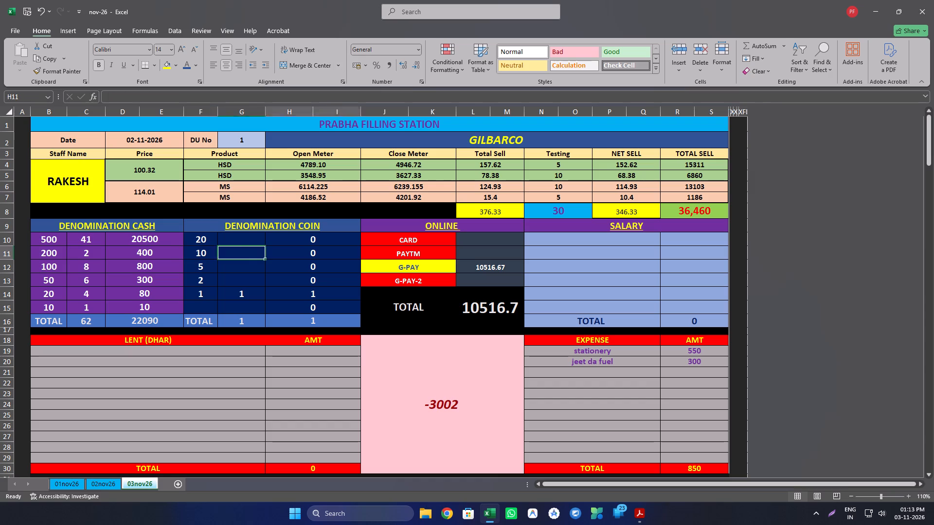
{"action": "key", "text": "Right"}
{"action": "key", "text": "Right"}
{"action": "key", "text": "Down"}
{"action": "key", "text": "Down"}
{"action": "key", "text": "Down"}
{"action": "key", "text": "Down"}
{"action": "key", "text": "Right"}
{"action": "key", "text": "Down"}
{"action": "key", "text": "Down"}
{"action": "key", "text": "Right"}
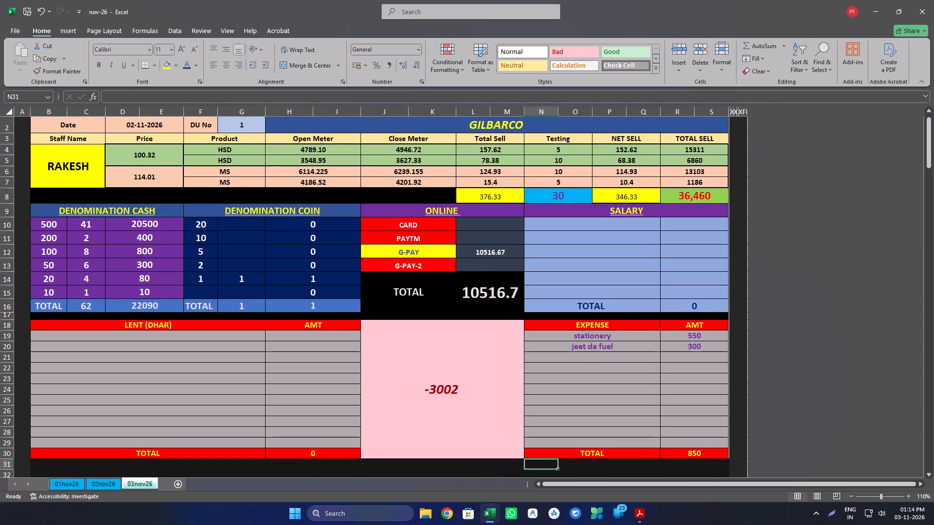
{"action": "key", "text": "Up"}
{"action": "key", "text": "Up"}
{"action": "key", "text": "Up"}
{"action": "key", "text": "Up"}
{"action": "key", "text": "Up"}
{"action": "key", "text": "Up"}
{"action": "key", "text": "Up"}
{"action": "key", "text": "Up"}
{"action": "key", "text": "Up"}
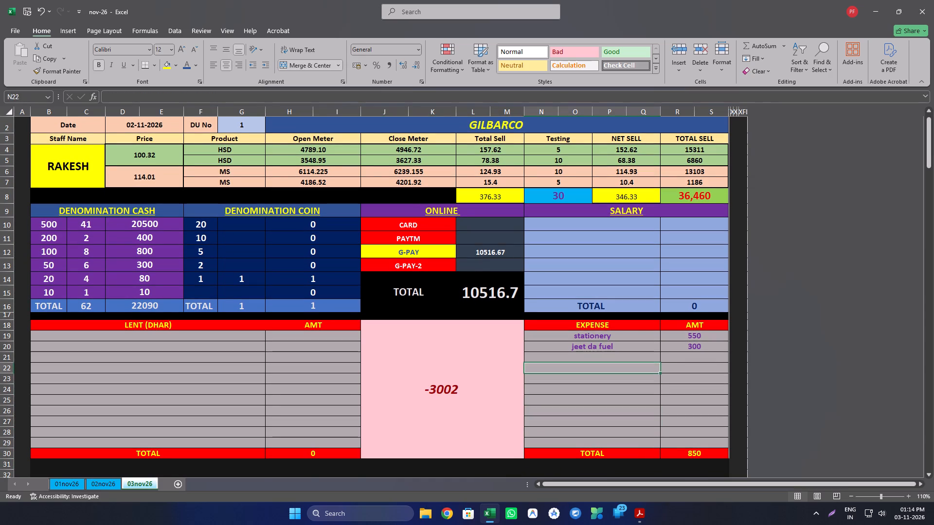
{"action": "key", "text": "Up"}
{"action": "type", "text": "rakesh advance"}
{"action": "key", "text": "Return"}
Enter 3000 as the amount for the rakesh advance expense.
{"action": "key", "text": "Right"}
{"action": "key", "text": "Up"}
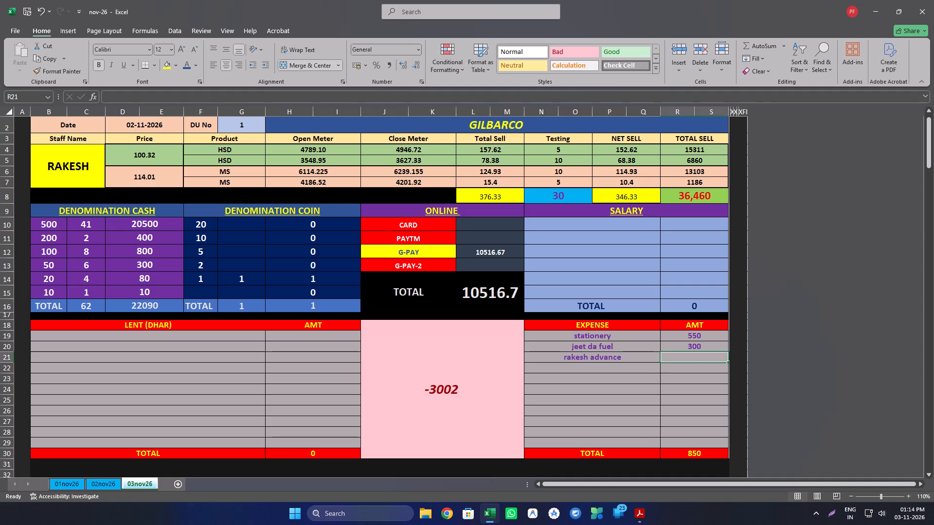
{"action": "type", "text": "21"}
{"action": "key", "text": "BackSpace"}
{"action": "key", "text": "BackSpace"}
{"action": "key", "text": "BackSpace"}
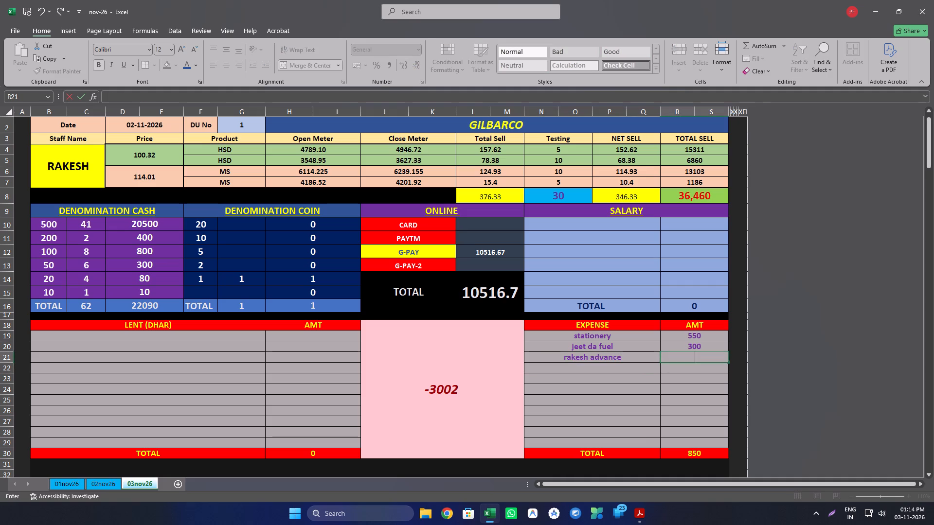
{"action": "type", "text": "3000"}
{"action": "key", "text": "Return"}
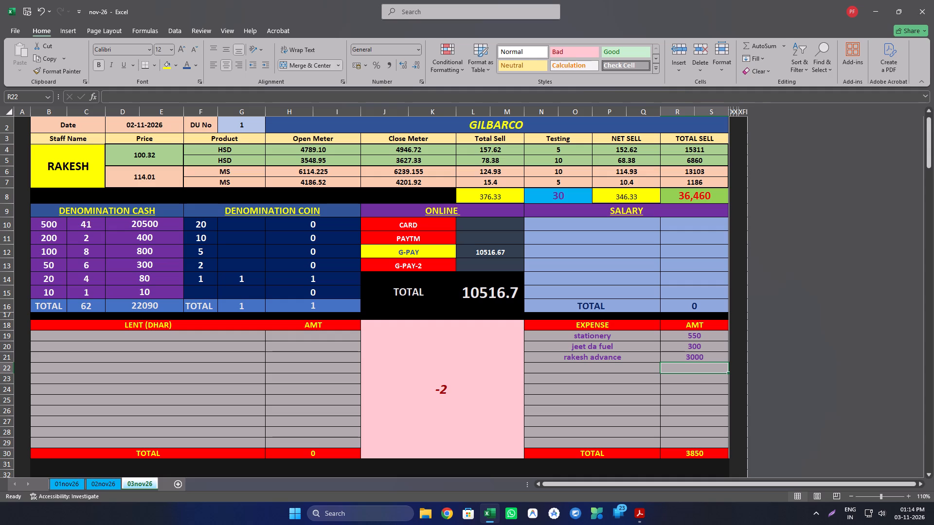
Replace every 02-11-2026 date on the 03nov26 sheet with 03-11-2026.
{"action": "left_click", "coordinate": [172, 122]}
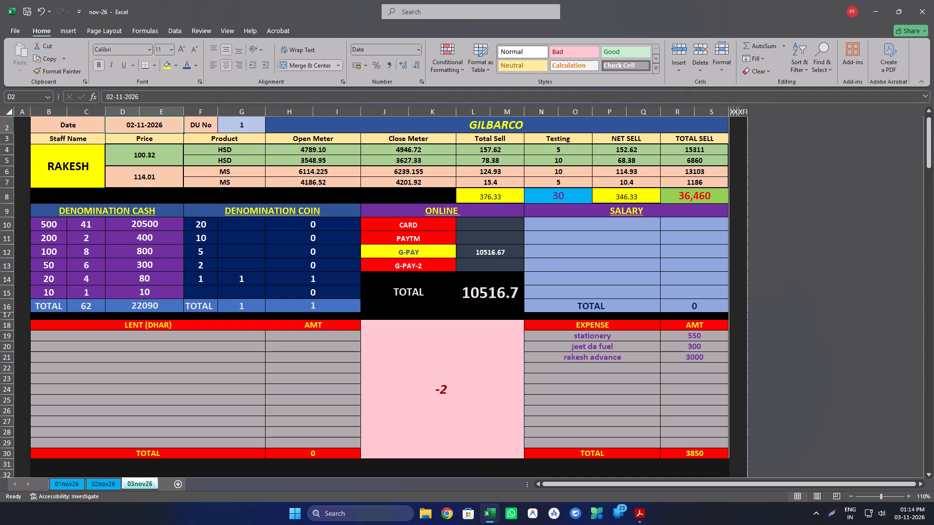
{"action": "key", "text": "ctrl+f"}
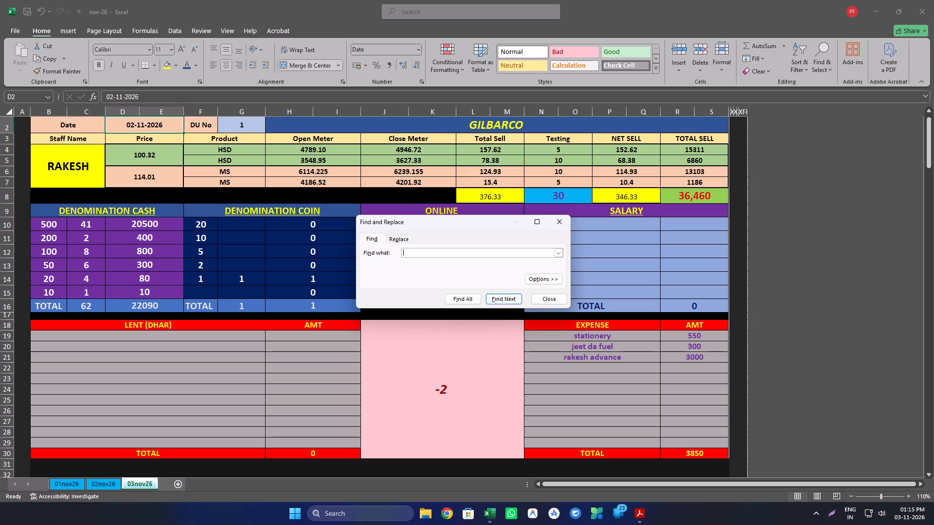
{"action": "left_click", "coordinate": [401, 241]}
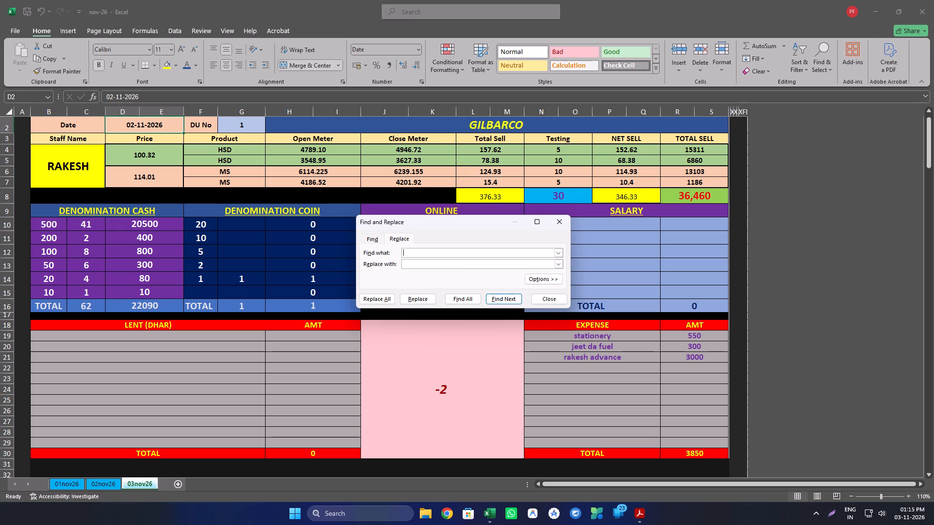
{"action": "type", "text": "02-11-2026"}
{"action": "key", "text": "Tab"}
{"action": "type", "text": "03-"}
{"action": "type", "text": "11-2026"}
{"action": "key", "text": "Tab"}
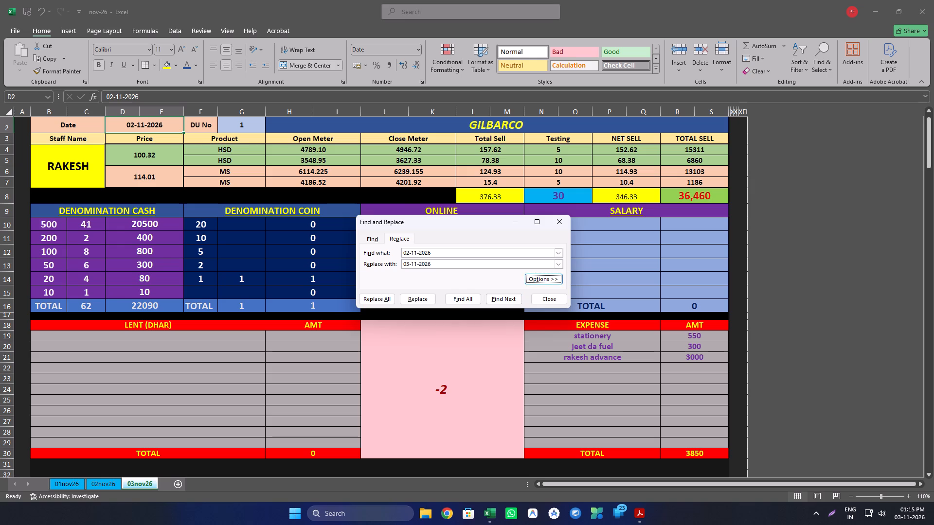
{"action": "key", "text": "Tab"}
{"action": "key", "text": "Return"}
{"action": "key", "text": "Return"}
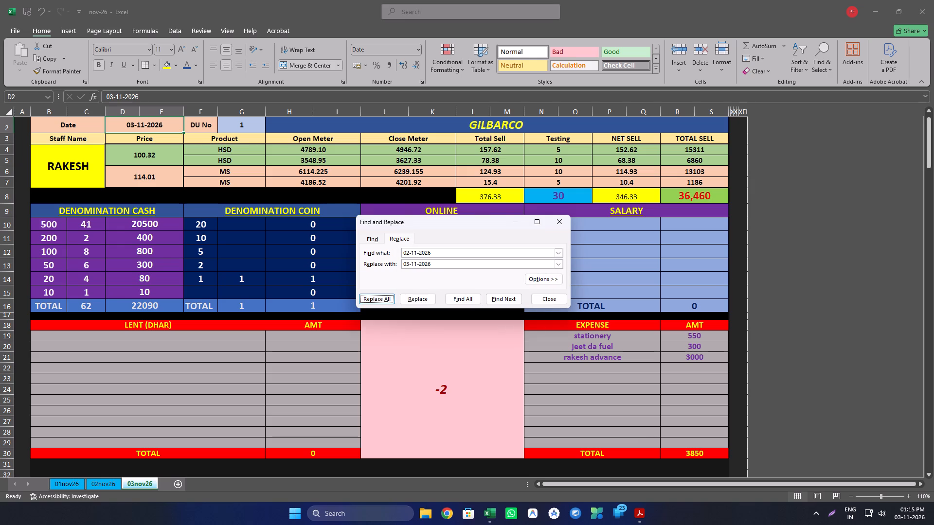
{"action": "key", "text": "Escape"}
Copy Kablu Da's four TOKHEIM close meter readings into the Open Meter cells of Sanjit's TOKHEIM section.
{"action": "scroll", "coordinate": [139, 231], "scroll_direction": "down", "scroll_amount": 10}
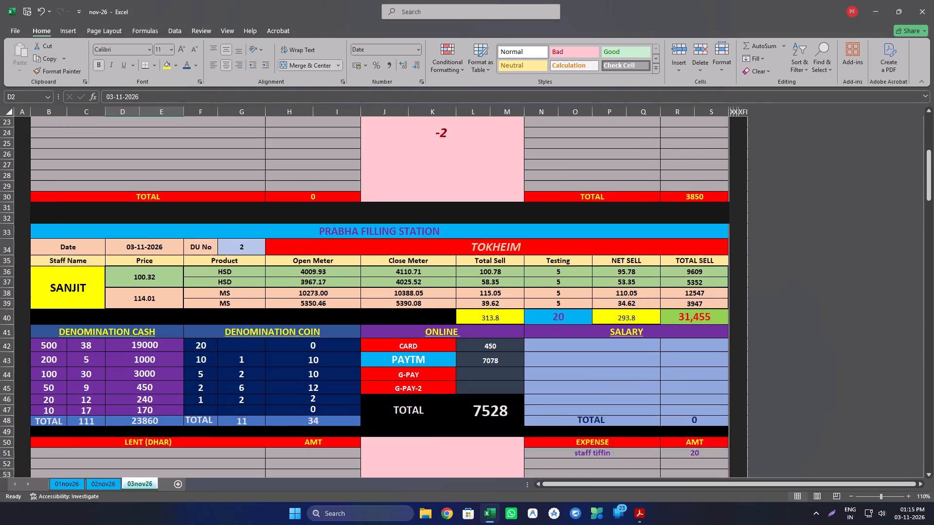
{"action": "scroll", "coordinate": [146, 231], "scroll_direction": "down", "scroll_amount": 20}
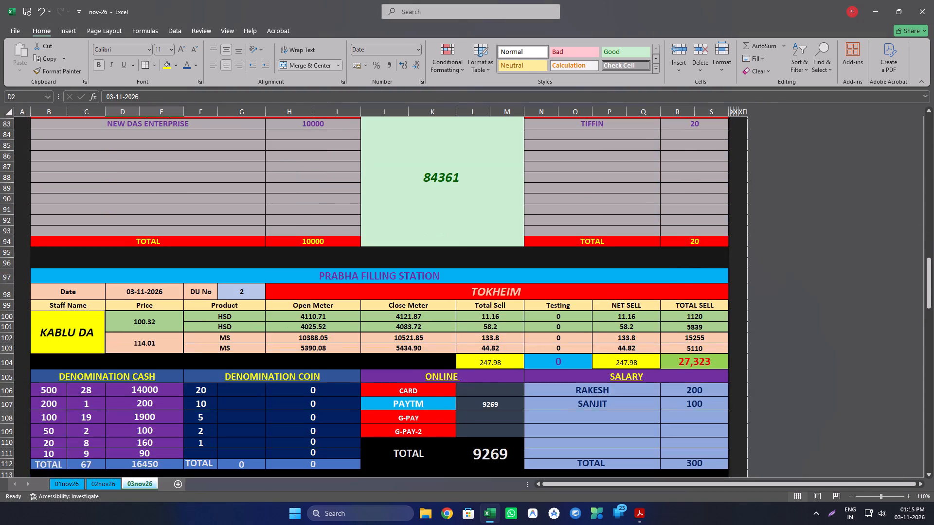
{"action": "scroll", "coordinate": [177, 223], "scroll_direction": "down", "scroll_amount": 6}
{"action": "scroll", "coordinate": [177, 223], "scroll_direction": "up", "scroll_amount": 2}
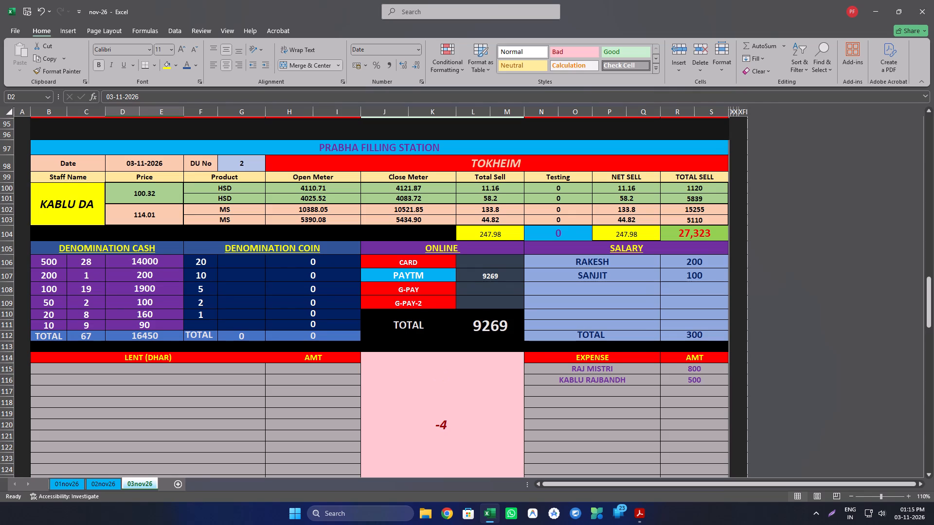
{"action": "left_click_drag", "start_coordinate": [433, 188], "coordinate": [428, 219]}
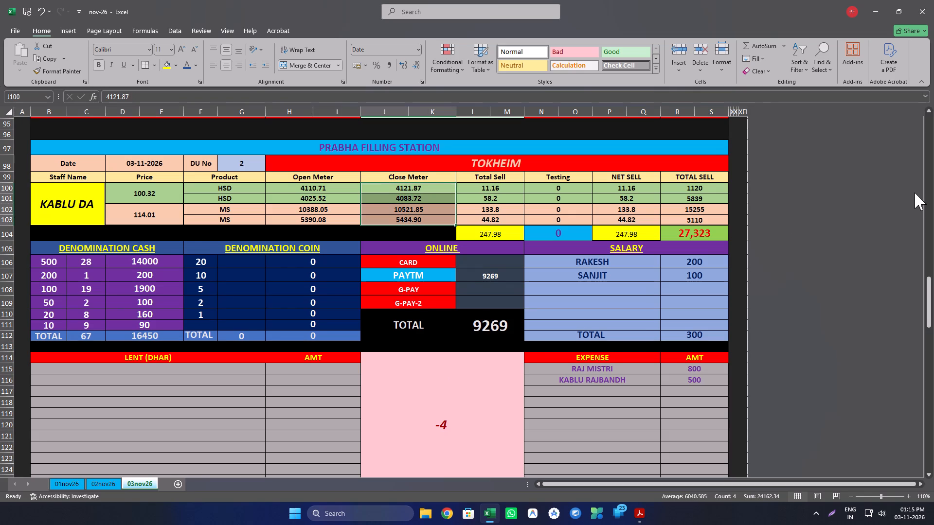
{"action": "key", "text": "ctrl+c"}
{"action": "key", "text": "Up"}
{"action": "key", "text": "Up"}
{"action": "key", "text": "Up"}
{"action": "key", "text": "Up"}
{"action": "key", "text": "Up"}
{"action": "key", "text": "Up"}
{"action": "key", "text": "Up"}
{"action": "key", "text": "Up"}
{"action": "key", "text": "Up"}
{"action": "key", "text": "Up"}
{"action": "key", "text": "Up"}
{"action": "key", "text": "Up"}
{"action": "key", "text": "Up"}
{"action": "key", "text": "Up"}
{"action": "key", "text": "Up"}
{"action": "key", "text": "Up"}
{"action": "key", "text": "Up"}
{"action": "key", "text": "Up"}
{"action": "key", "text": "Up"}
{"action": "key", "text": "Up"}
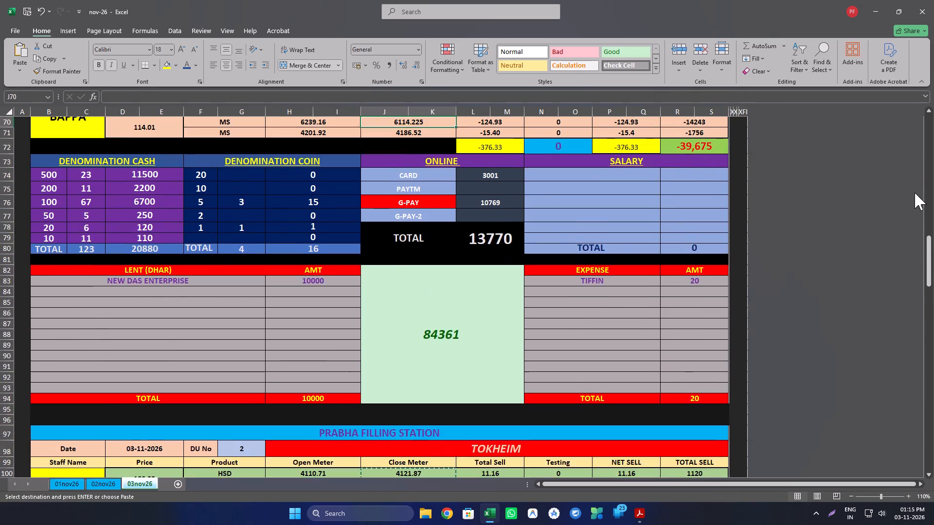
{"action": "key", "text": "Up"}
{"action": "key", "text": "Up"}
{"action": "key", "text": "Up"}
{"action": "key", "text": "Up"}
{"action": "key", "text": "Up"}
{"action": "key", "text": "Up"}
{"action": "key", "text": "Up"}
{"action": "key", "text": "Up"}
{"action": "key", "text": "Up"}
{"action": "key", "text": "Up"}
{"action": "key", "text": "Up"}
{"action": "key", "text": "Up"}
{"action": "key", "text": "Up"}
{"action": "key", "text": "Up"}
{"action": "key", "text": "Up"}
{"action": "key", "text": "Up"}
{"action": "key", "text": "Up"}
{"action": "key", "text": "Up"}
{"action": "key", "text": "Up"}
{"action": "key", "text": "Up"}
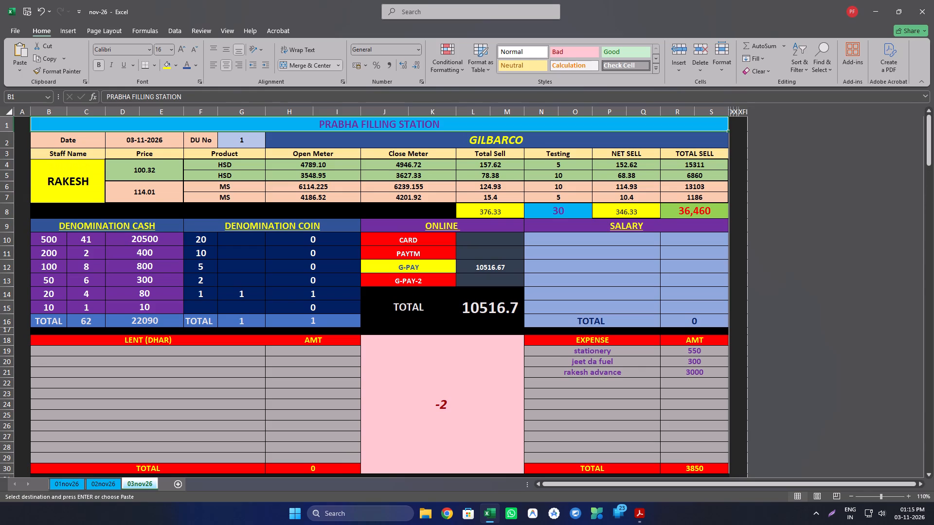
{"action": "scroll", "coordinate": [464, 297], "scroll_direction": "down", "scroll_amount": 11}
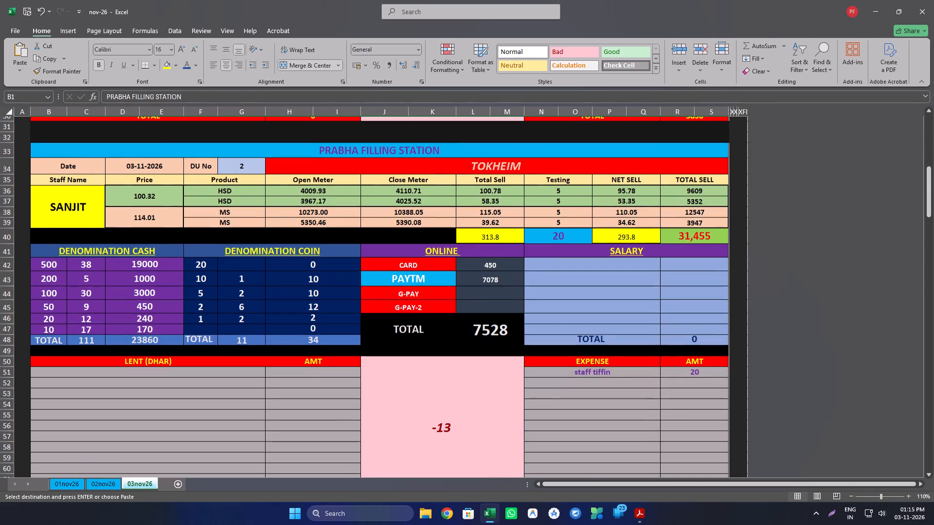
{"action": "scroll", "coordinate": [468, 299], "scroll_direction": "down", "scroll_amount": 3}
{"action": "scroll", "coordinate": [468, 299], "scroll_direction": "up", "scroll_amount": 1}
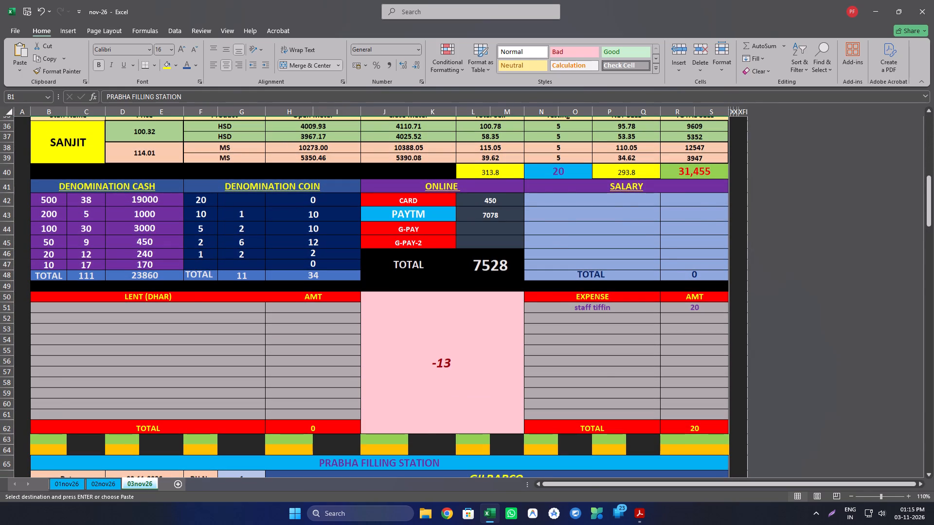
{"action": "scroll", "coordinate": [396, 225], "scroll_direction": "up", "scroll_amount": 2}
{"action": "left_click", "coordinate": [318, 192]}
{"action": "key", "text": "ctrl+v"}
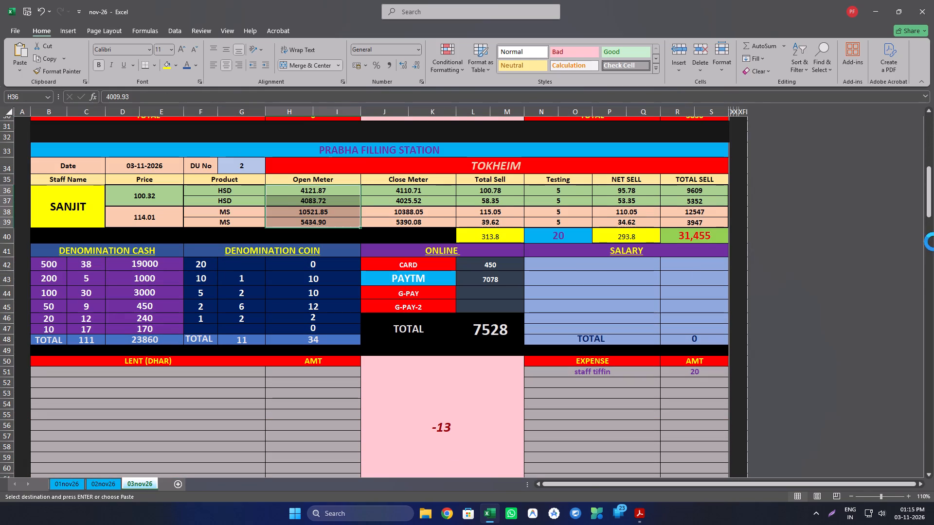
Clear the four Close Meter readings in Sanjit's TOKHEIM section.
{"action": "key", "text": "Right"}
{"action": "key", "text": "shift+Down"}
{"action": "key", "text": "shift+Down"}
{"action": "key", "text": "shift+Down"}
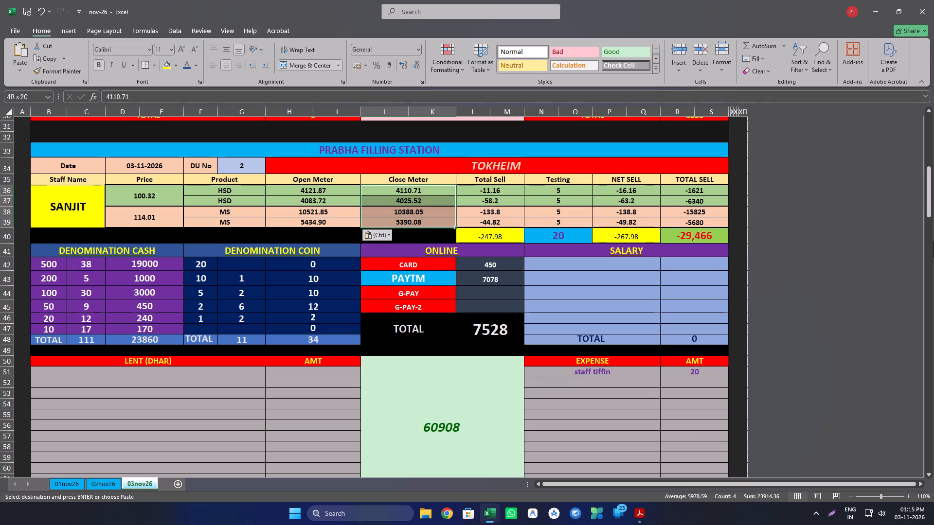
{"action": "key", "text": "Delete"}
{"action": "key", "text": "Down"}
{"action": "key", "text": "Up"}
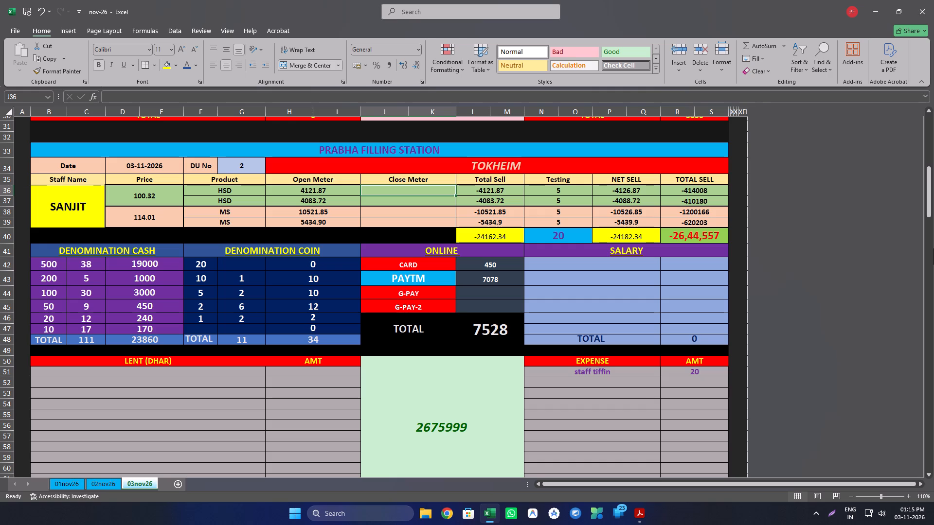
Clear the CARD and PAYTM amounts in Sanjit's ONLINE table.
{"action": "key", "text": "Return"}
{"action": "key", "text": "Return"}
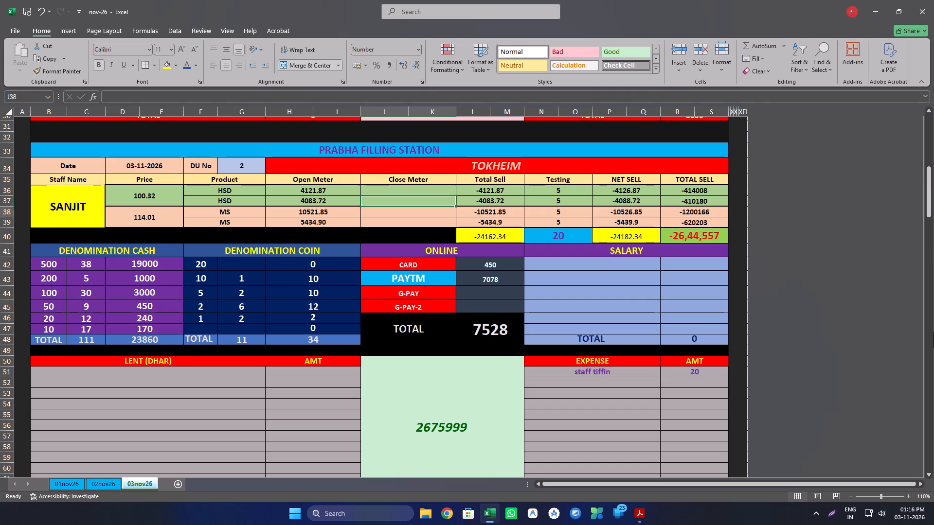
{"action": "key", "text": "Return"}
{"action": "key", "text": "Right"}
{"action": "key", "text": "Down"}
{"action": "key", "text": "Down"}
{"action": "key", "text": "Down"}
{"action": "key", "text": "Delete"}
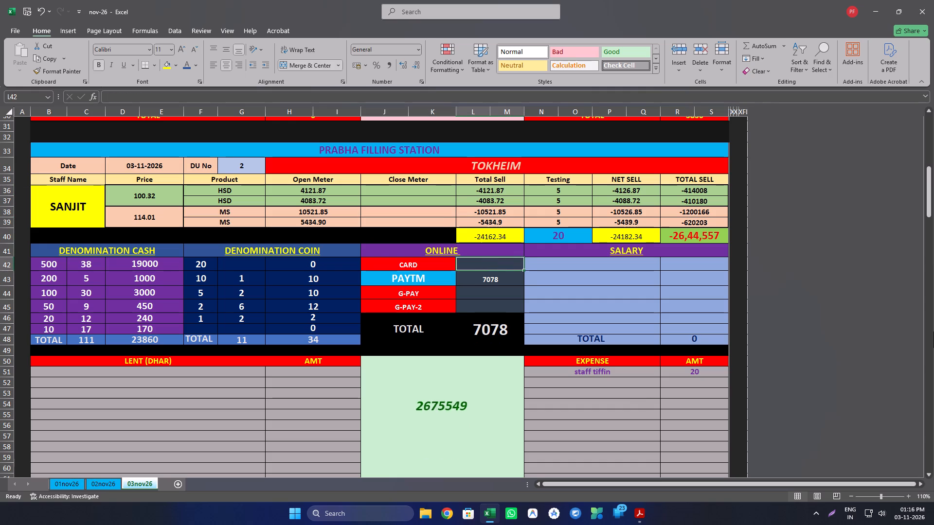
{"action": "key", "text": "Down"}
{"action": "key", "text": "Delete"}
Clear the 10, 5, 2 and 1 coin counts in Sanjit's DENOMINATION COIN table.
{"action": "key", "text": "Down"}
{"action": "key", "text": "Left"}
{"action": "key", "text": "Left"}
{"action": "key", "text": "Left"}
{"action": "key", "text": "Up"}
{"action": "key", "text": "Delete"}
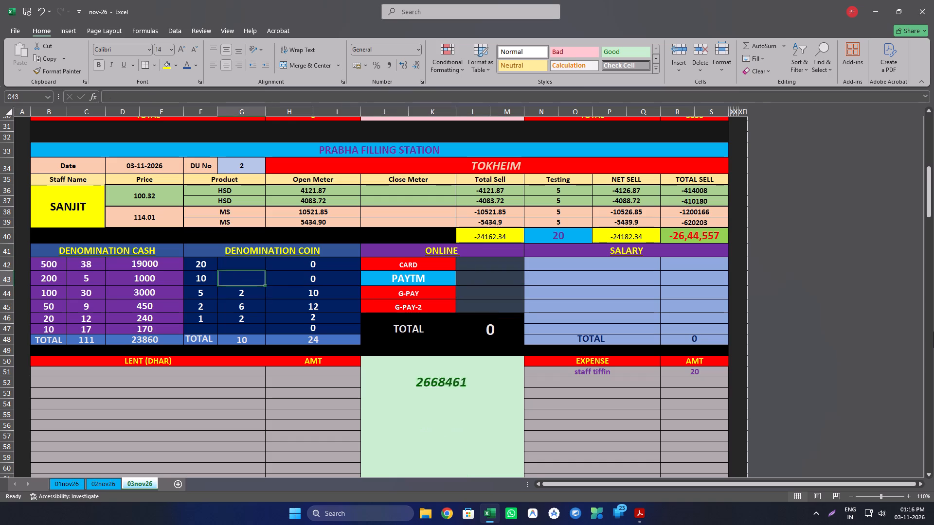
{"action": "key", "text": "Down"}
{"action": "key", "text": "Delete"}
{"action": "key", "text": "Down"}
{"action": "key", "text": "Delete"}
{"action": "key", "text": "Down"}
{"action": "key", "text": "Delete"}
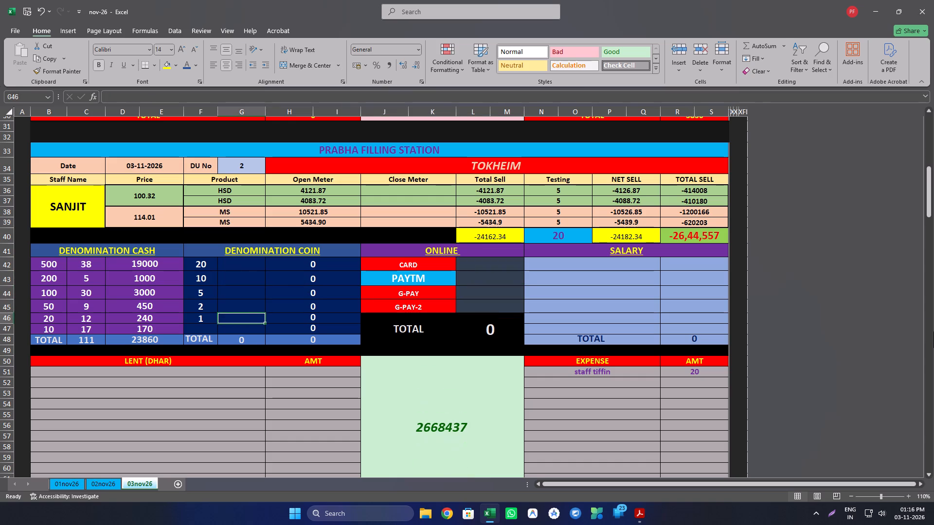
Clear the 500, 200, 100, 50, 20 and 10 note counts in Sanjit's DENOMINATION CASH table.
{"action": "key", "text": "Left"}
{"action": "key", "text": "Left"}
{"action": "key", "text": "Left"}
{"action": "key", "text": "Down"}
{"action": "key", "text": "Delete"}
{"action": "key", "text": "Up"}
{"action": "key", "text": "Delete"}
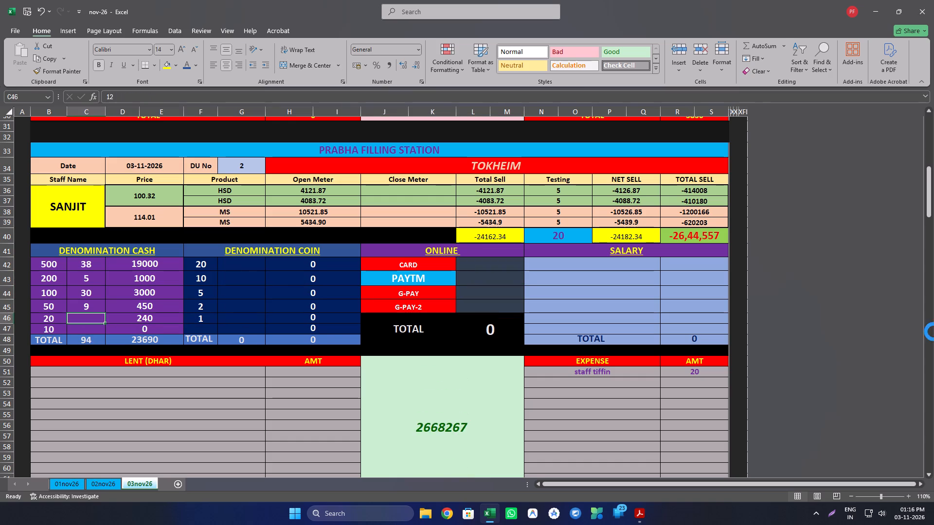
{"action": "key", "text": "Up"}
{"action": "key", "text": "Delete"}
{"action": "key", "text": "Up"}
{"action": "key", "text": "Delete"}
{"action": "key", "text": "Up"}
{"action": "key", "text": "Delete"}
{"action": "key", "text": "Up"}
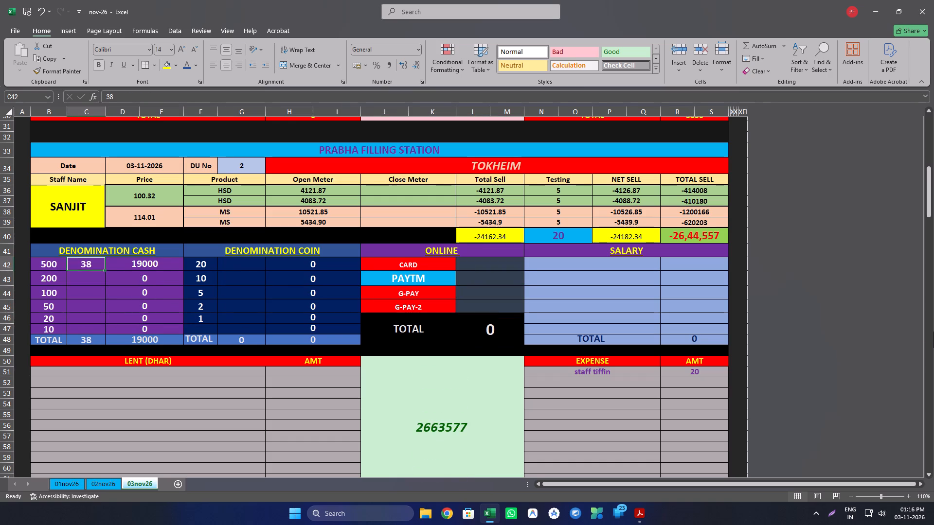
{"action": "key", "text": "Delete"}
Enter 1705 as the CARD amount in Sanjit's ONLINE table.
{"action": "key", "text": "Down"}
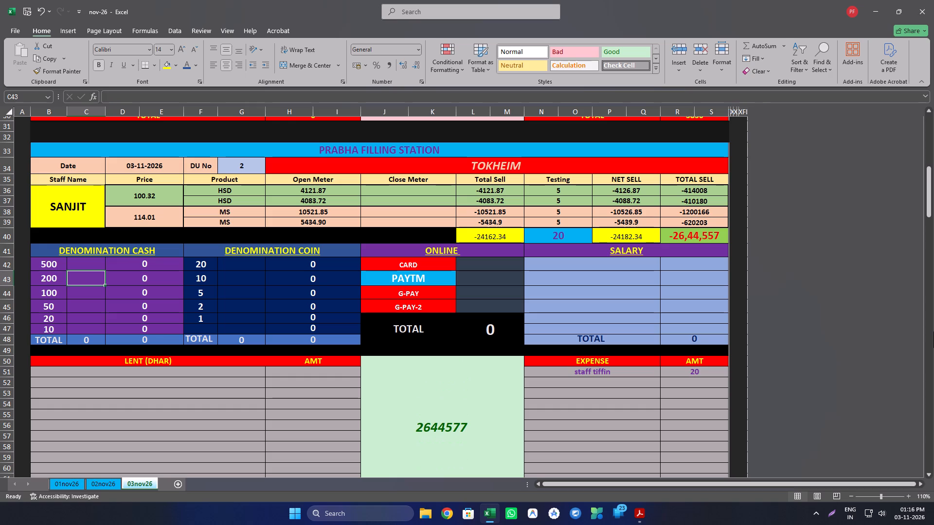
{"action": "key", "text": "Right"}
{"action": "key", "text": "Right"}
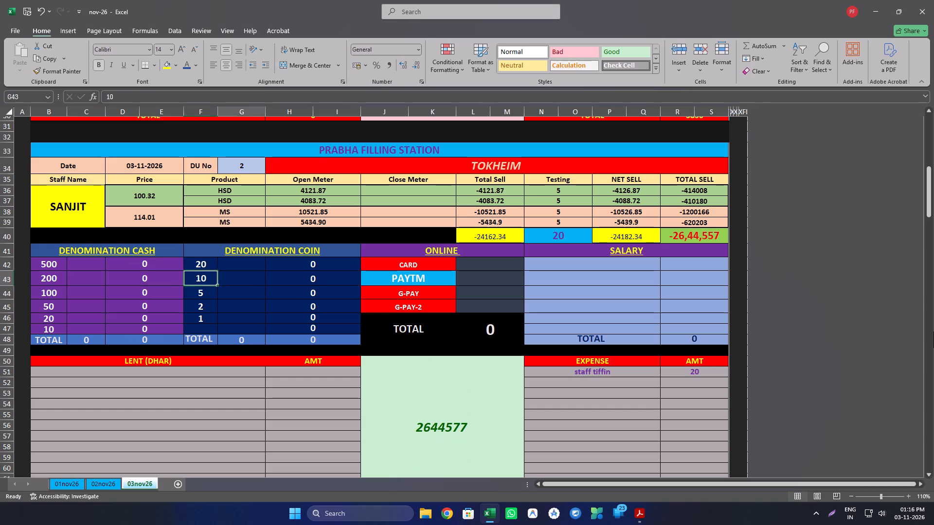
{"action": "key", "text": "Right"}
{"action": "key", "text": "Right"}
{"action": "key", "text": "Right"}
{"action": "key", "text": "Right"}
{"action": "key", "text": "Up"}
{"action": "type", "text": "1705"}
{"action": "key", "text": "Return"}
Enter Sanjit's TOKHEIM Close Meter readings: 4237.76 and 4127.90 for the HSD rows, 10655.33 and 5478.79 for the MS rows.
{"action": "key", "text": "Up"}
{"action": "key", "text": "Left"}
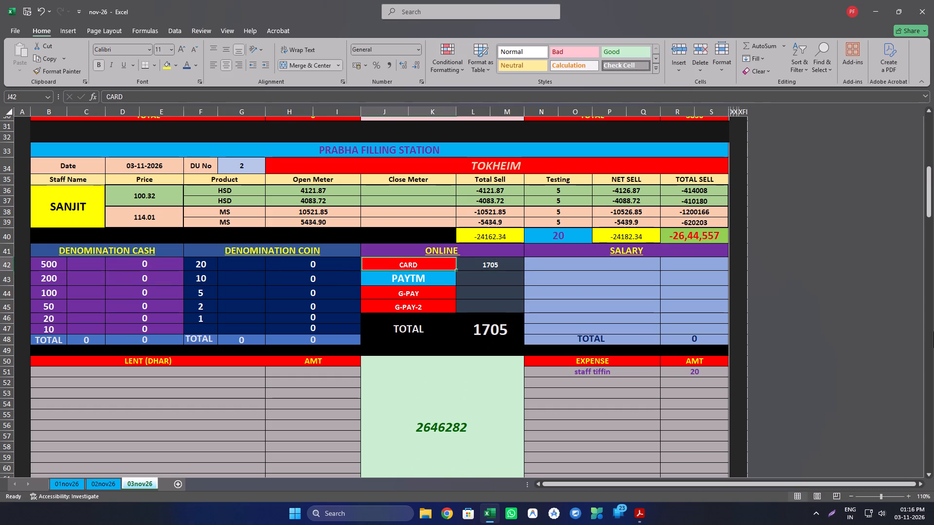
{"action": "key", "text": "Left"}
{"action": "key", "text": "Left"}
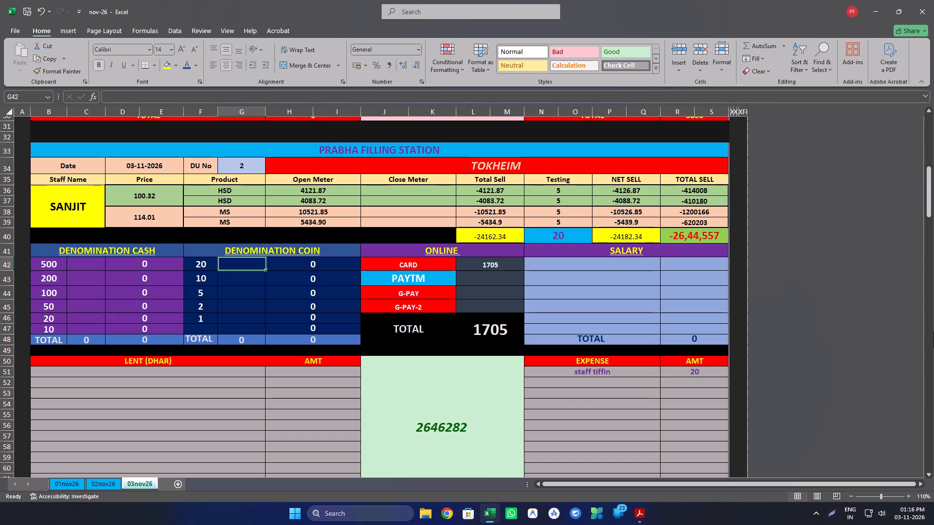
{"action": "key", "text": "Right"}
{"action": "key", "text": "Right"}
{"action": "key", "text": "Up"}
{"action": "key", "text": "Up"}
{"action": "key", "text": "Up"}
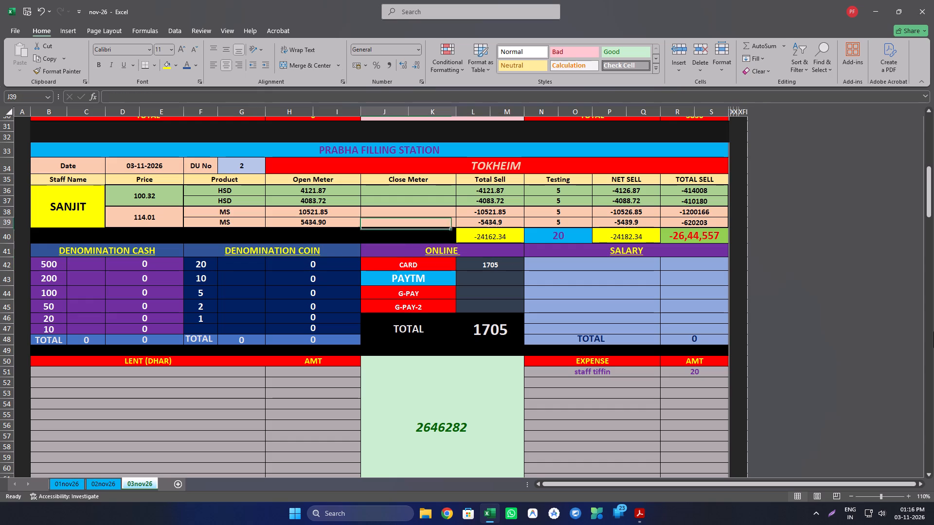
{"action": "key", "text": "Up"}
{"action": "key", "text": "Up"}
{"action": "key", "text": "Up"}
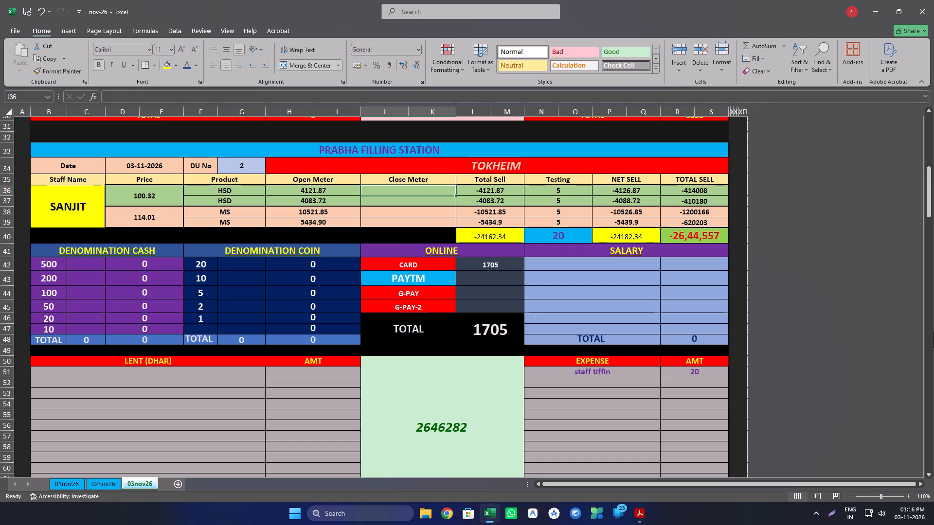
{"action": "type", "text": "4237"}
{"action": "type", "text": ".76"}
{"action": "key", "text": "Return"}
{"action": "type", "text": "4127"}
{"action": "type", "text": ".90"}
{"action": "key", "text": "Return"}
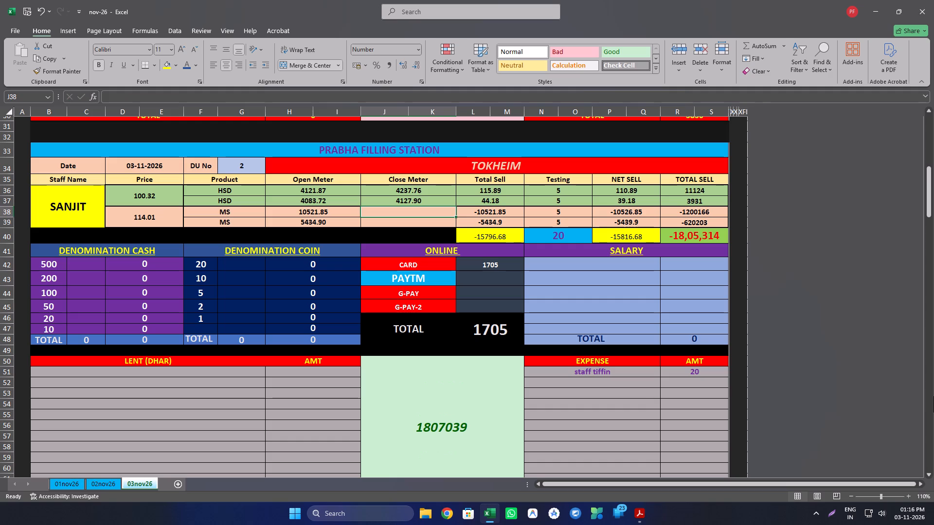
{"action": "type", "text": "10"}
{"action": "type", "text": "655"}
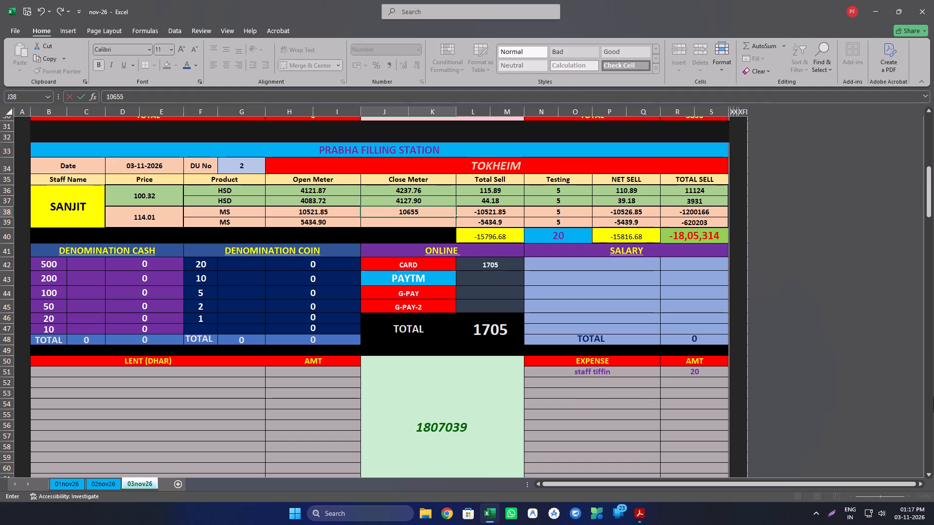
{"action": "type", "text": ".33"}
{"action": "key", "text": "Return"}
{"action": "type", "text": "5478"}
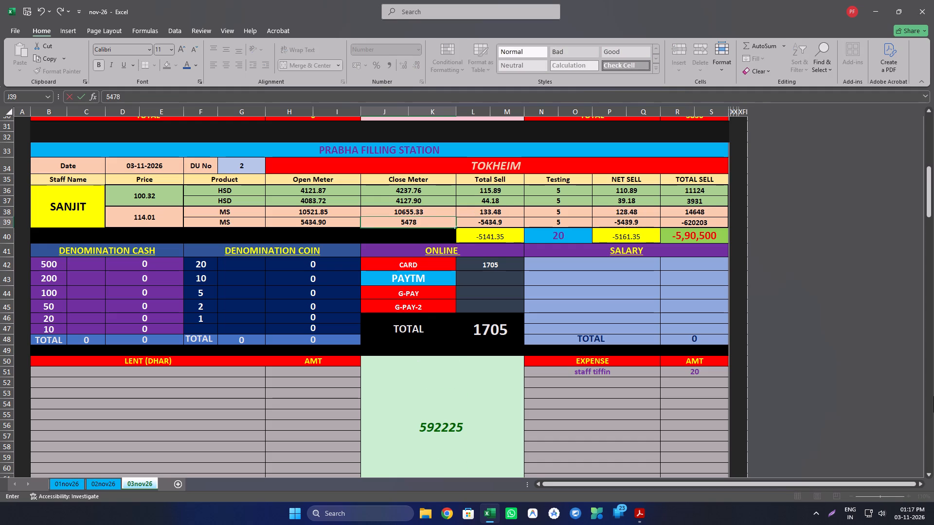
{"action": "type", "text": ".79"}
{"action": "key", "text": "Return"}
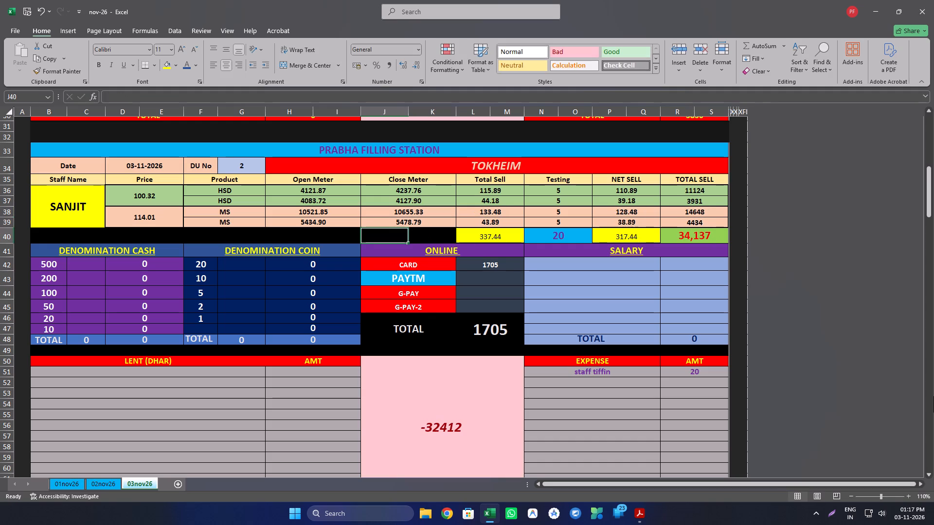
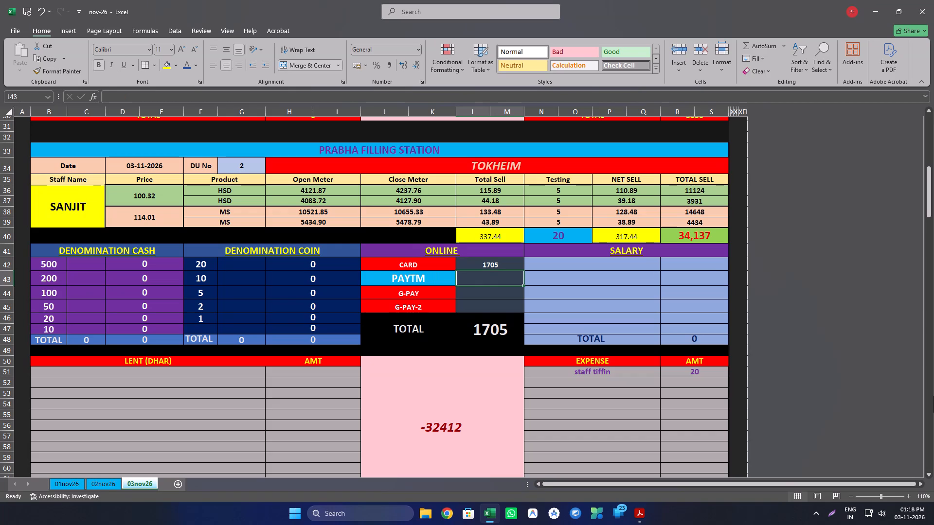
Enter 6684 as the PAYTM amount in Sanjit's ONLINE table.
{"action": "type", "text": "66"}
{"action": "type", "text": "84"}
{"action": "key", "text": "Return"}
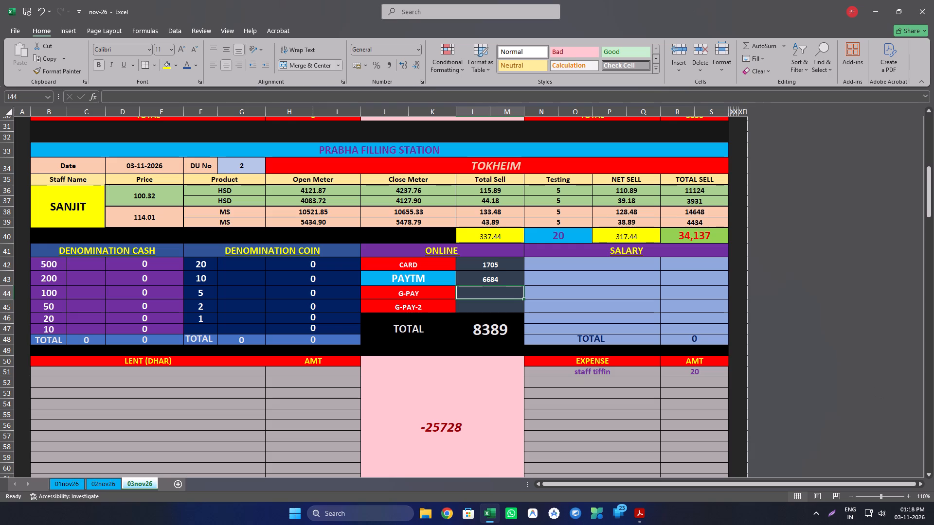
Enter 44 as the count of 500 notes in Sanjit's DENOMINATION CASH table.
{"action": "left_click", "coordinate": [78, 266]}
{"action": "type", "text": "44"}
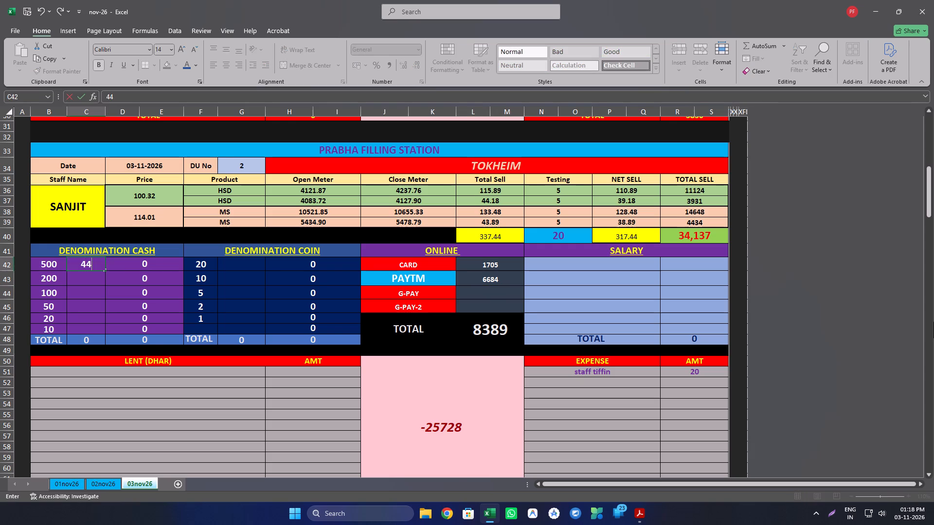
{"action": "key", "text": "Return"}
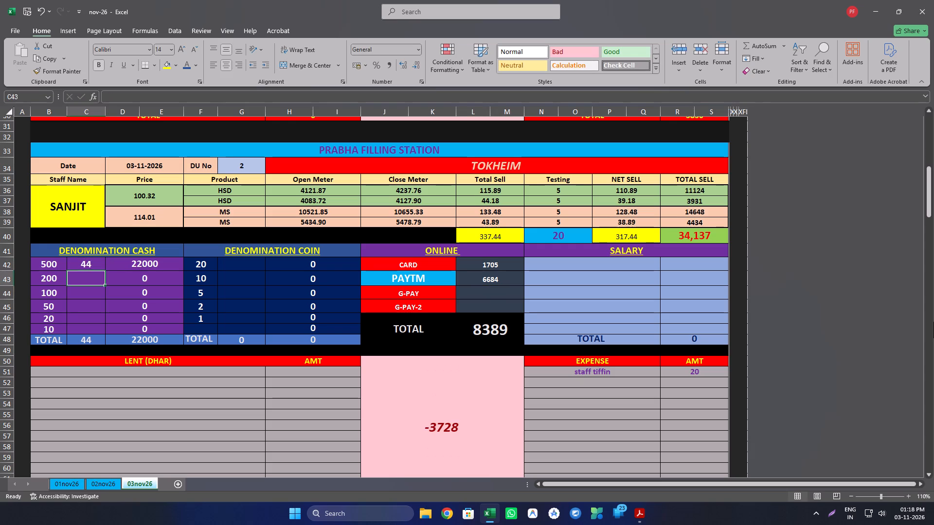
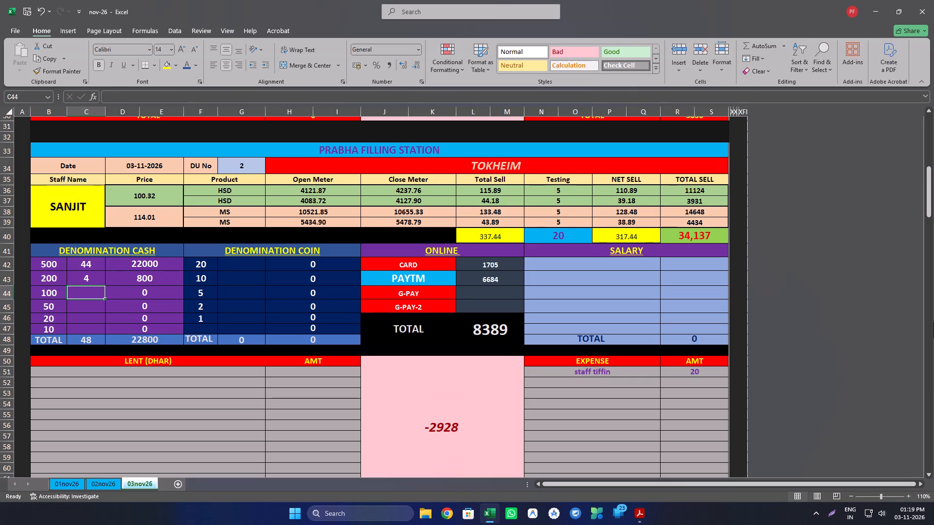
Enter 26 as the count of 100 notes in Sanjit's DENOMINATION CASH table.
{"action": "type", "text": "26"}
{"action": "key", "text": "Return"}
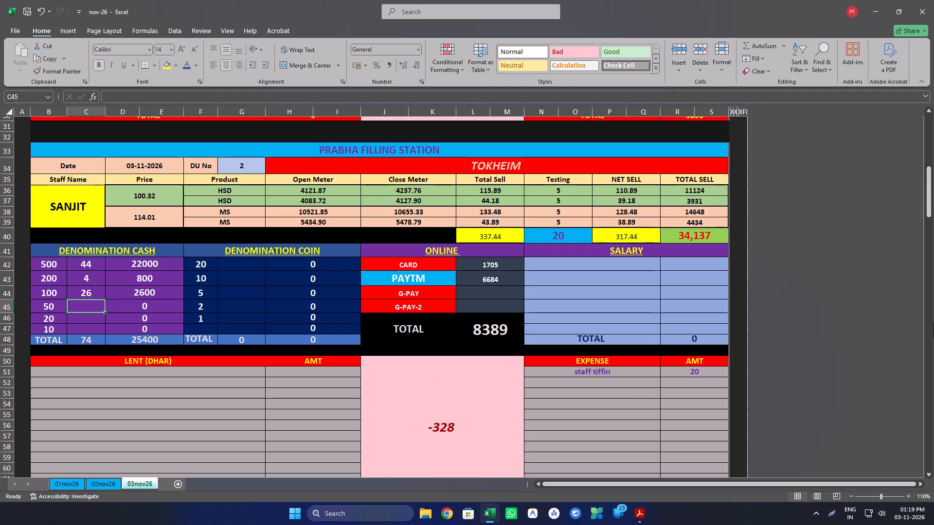
Enter Sanjit's close meter readings as 4237.76 and 4127.90 for HSD, and 10655.33 and 5480.59 for MS.
{"action": "left_click", "coordinate": [411, 195]}
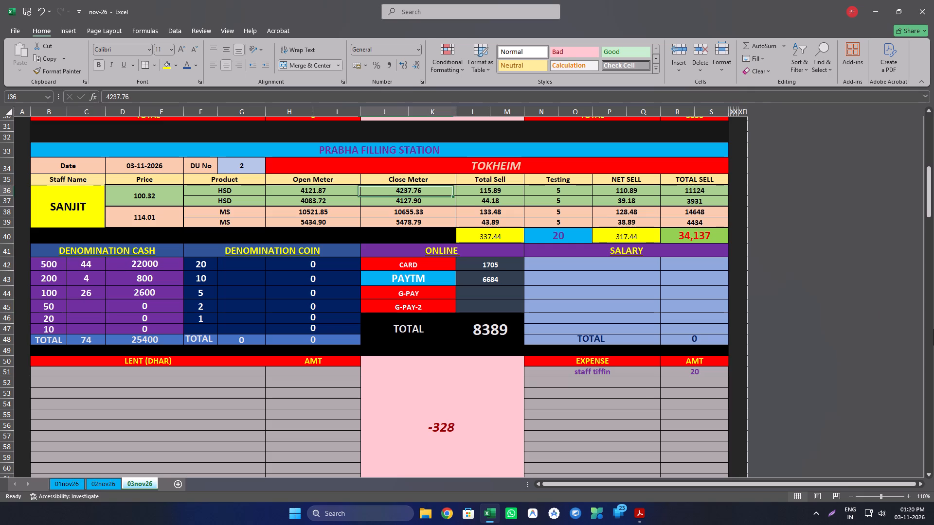
{"action": "type", "text": "4237.76"}
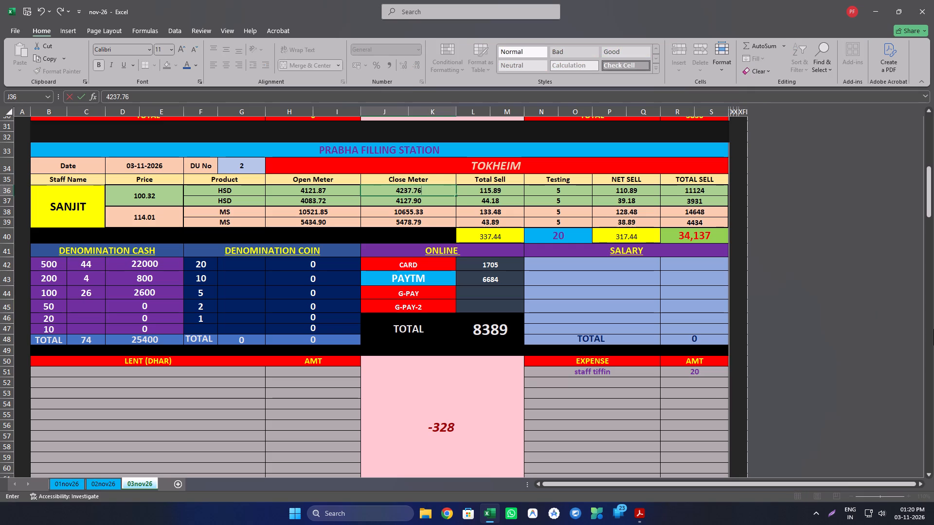
{"action": "key", "text": "Return"}
{"action": "type", "text": "4127.90"}
{"action": "key", "text": "Return"}
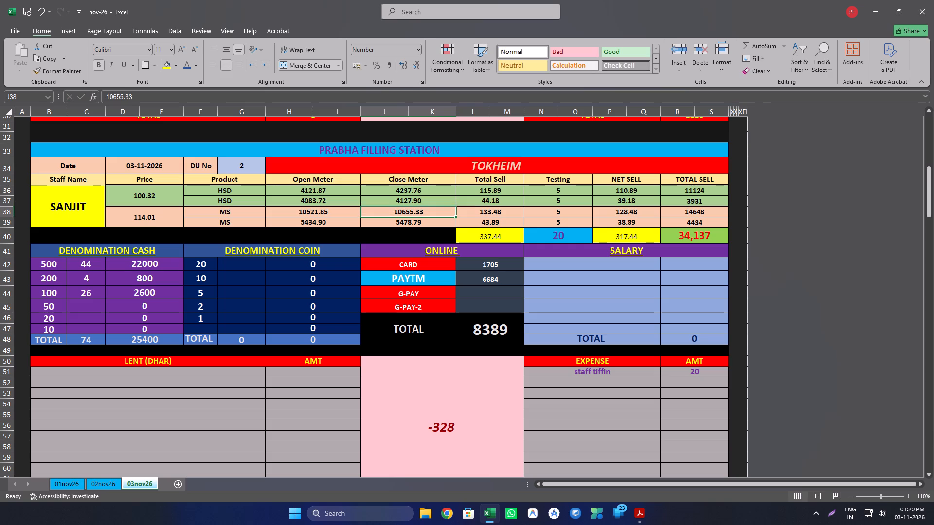
{"action": "type", "text": "10655"}
{"action": "type", "text": ".33"}
{"action": "key", "text": "Return"}
{"action": "type", "text": "5480.59"}
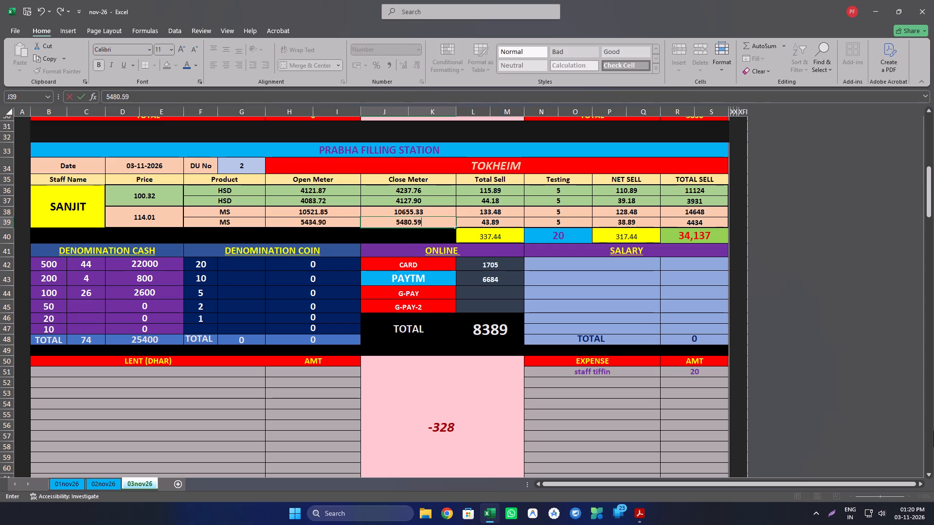
{"action": "key", "text": "Return"}
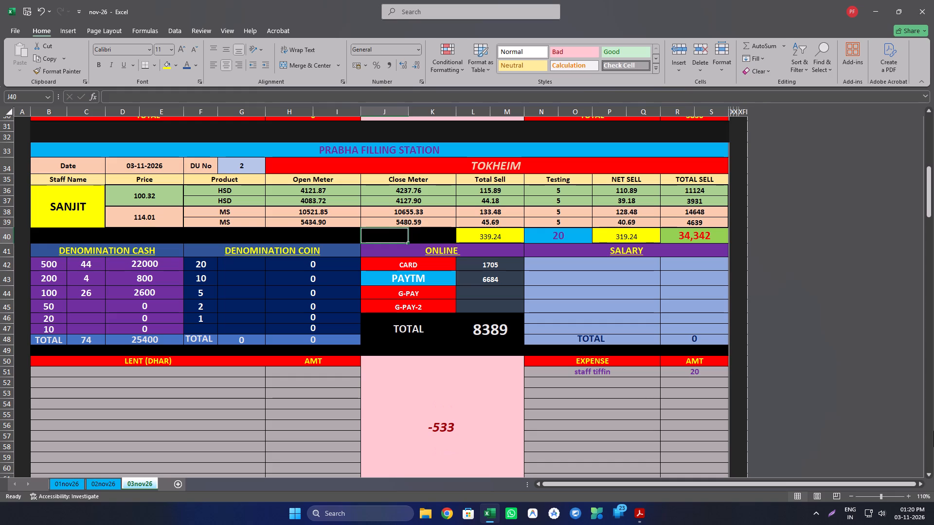
Enter Sanjit's cash note counts as 9 for 50, 7 for 20 and 9 for 10.
{"action": "key", "text": "Down"}
{"action": "key", "text": "Down"}
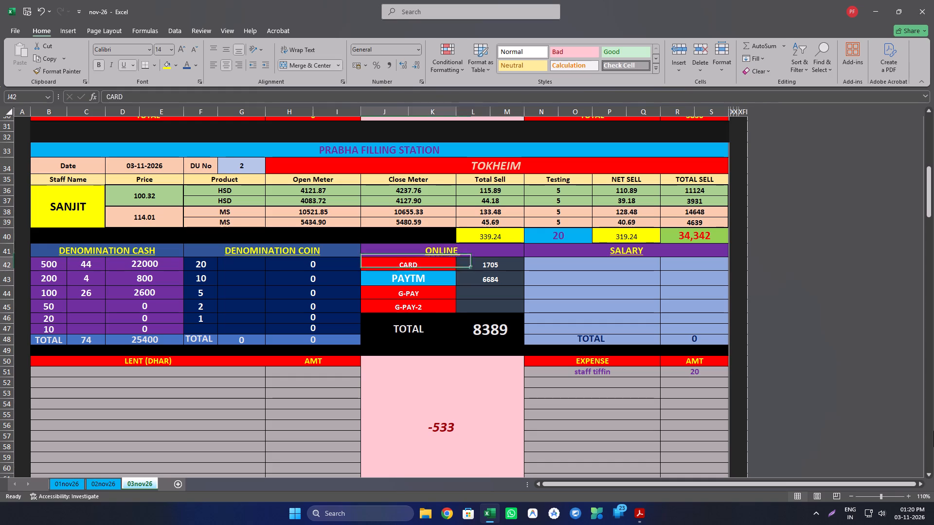
{"action": "key", "text": "Left"}
{"action": "key", "text": "Down"}
{"action": "key", "text": "Left"}
{"action": "key", "text": "Down"}
{"action": "key", "text": "Left"}
{"action": "key", "text": "Down"}
{"action": "key", "text": "Left"}
{"action": "key", "text": "Down"}
{"action": "key", "text": "Left"}
{"action": "key", "text": "Up"}
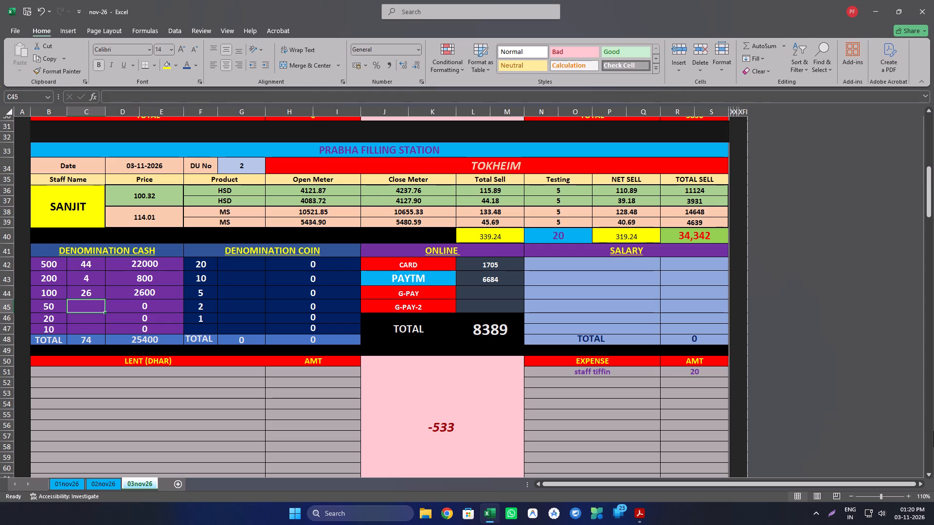
{"action": "key", "text": "9"}
{"action": "key", "text": "Return"}
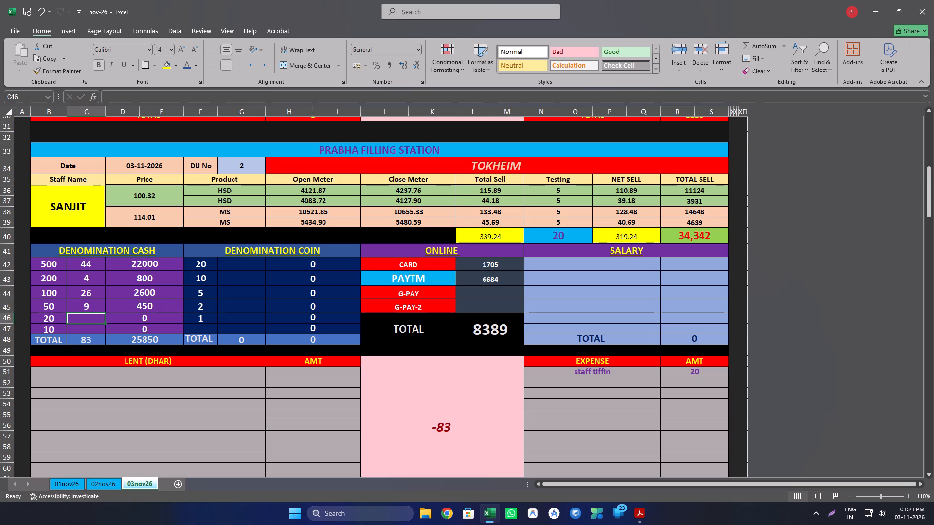
{"action": "key", "text": "7"}
{"action": "key", "text": "Return"}
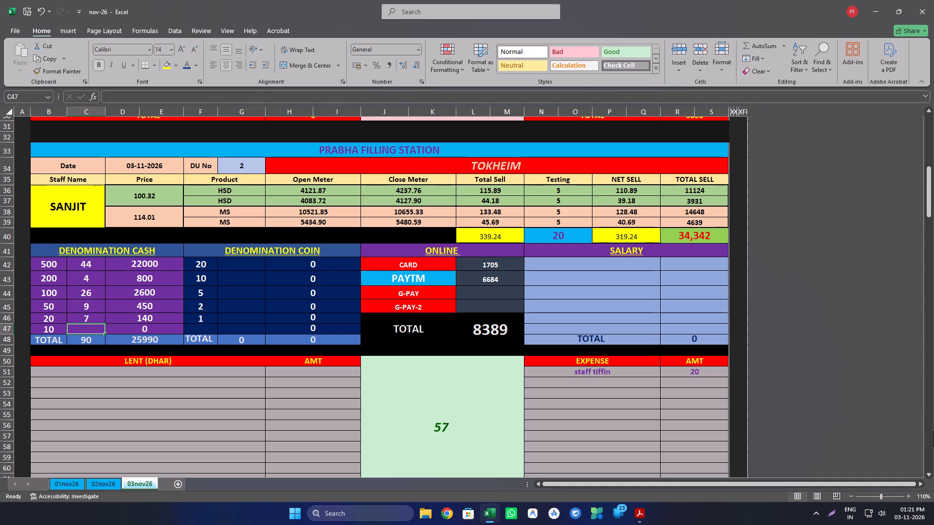
{"action": "key", "text": "9"}
{"action": "key", "text": "Return"}
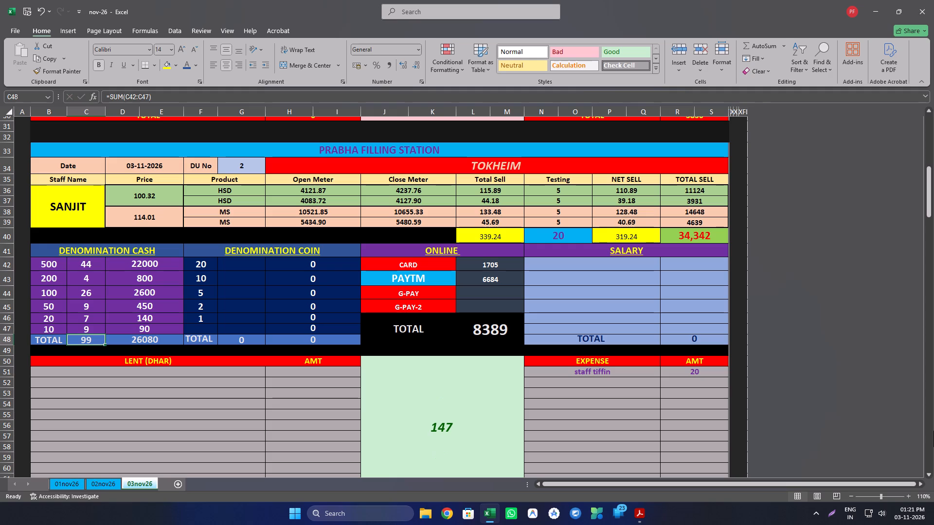
Enter a count of 1 for each of the 5, 2 and 1 coins in Sanjit's DENOMINATION COIN table.
{"action": "key", "text": "Right"}
{"action": "key", "text": "Right"}
{"action": "key", "text": "Right"}
{"action": "key", "text": "Up"}
{"action": "key", "text": "Up"}
{"action": "key", "text": "Up"}
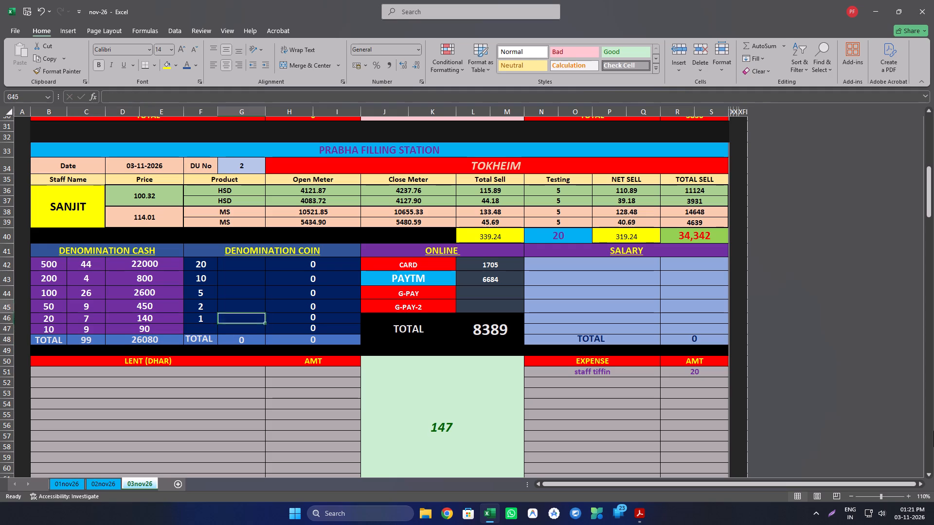
{"action": "key", "text": "Up"}
{"action": "key", "text": "Up"}
{"action": "key", "text": "Down"}
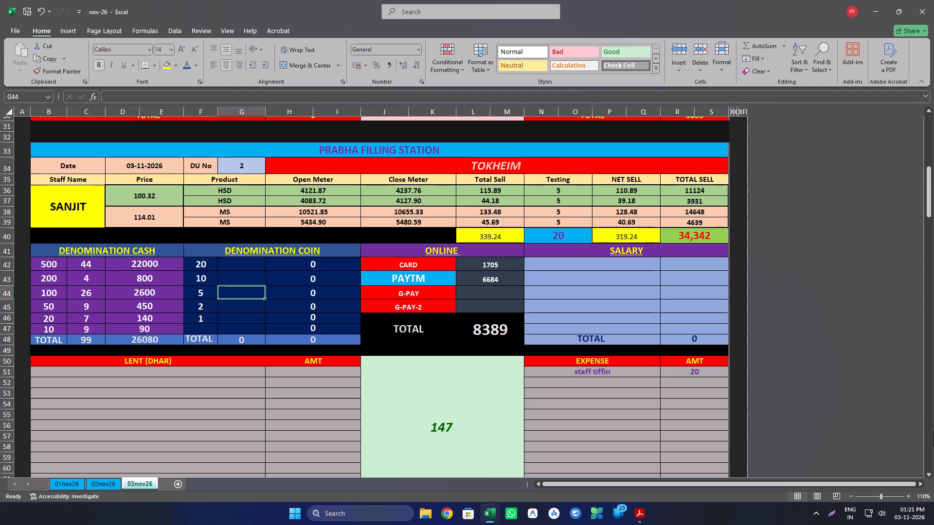
{"action": "key", "text": "1"}
{"action": "key", "text": "Return"}
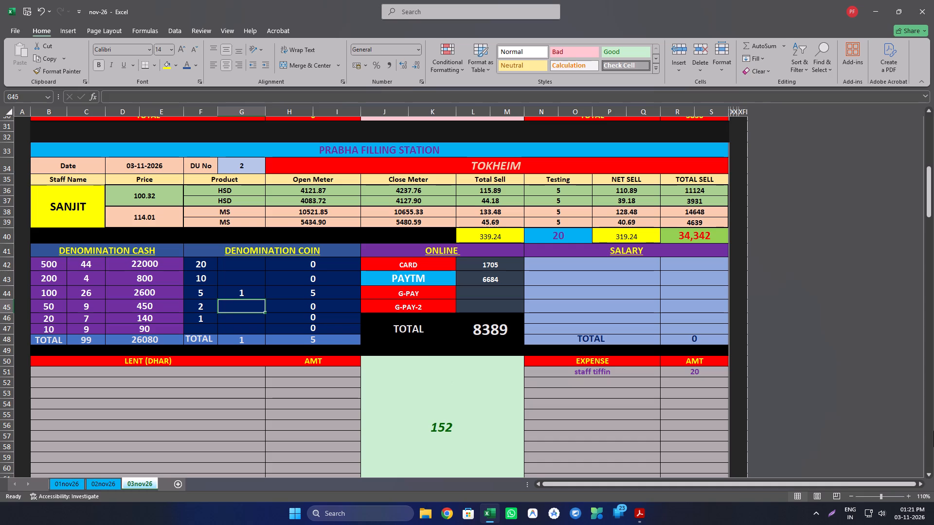
{"action": "key", "text": "1"}
{"action": "key", "text": "Return"}
{"action": "key", "text": "1"}
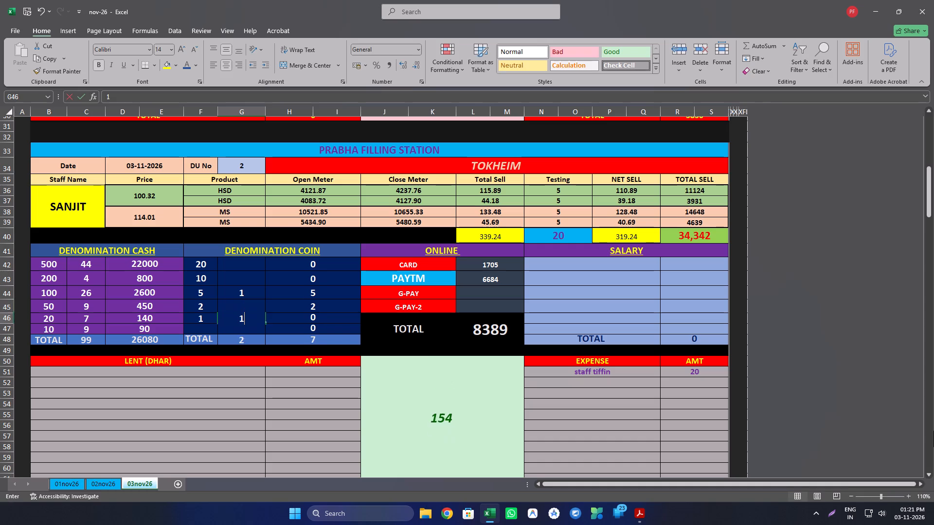
{"action": "key", "text": "Return"}
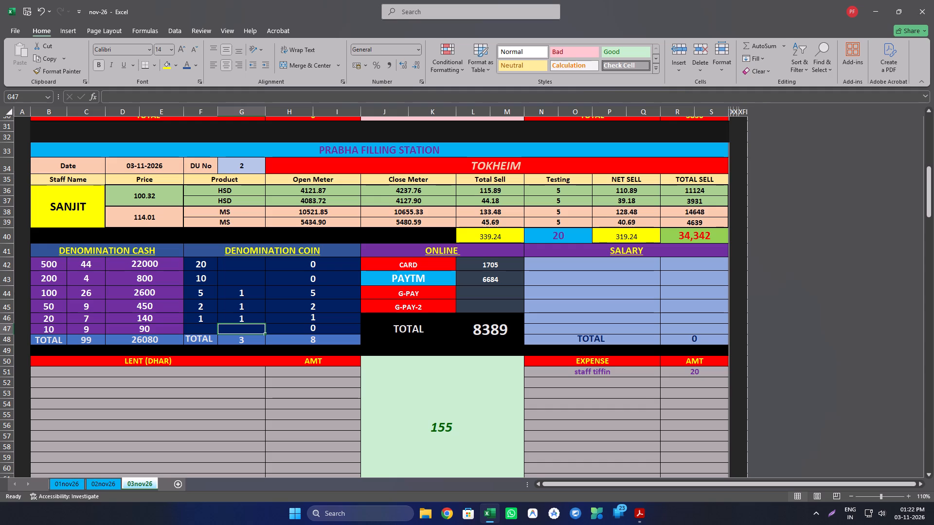
Change Sanjit's cash counts to 25 for the 100 notes and 8 for the 50 notes.
{"action": "left_click", "coordinate": [91, 295]}
{"action": "type", "text": "25"}
{"action": "key", "text": "Return"}
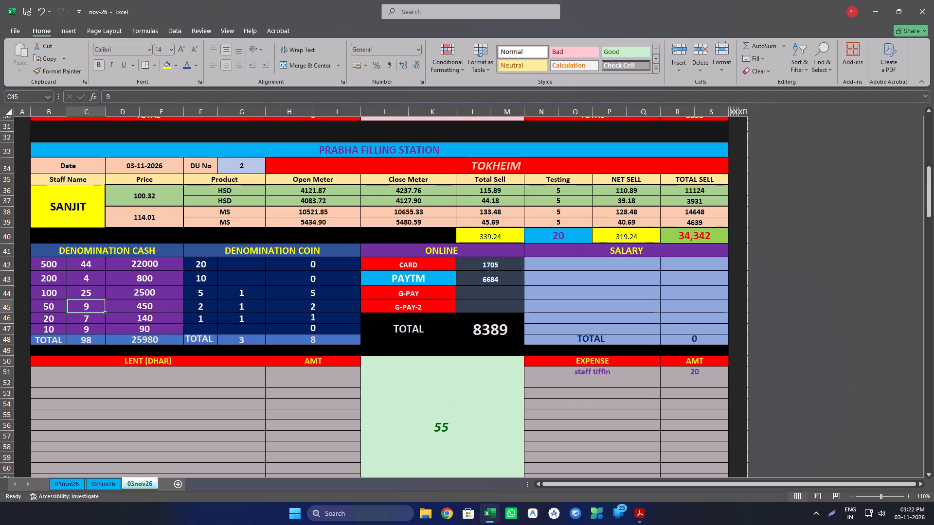
{"action": "key", "text": "8"}
{"action": "key", "text": "Return"}
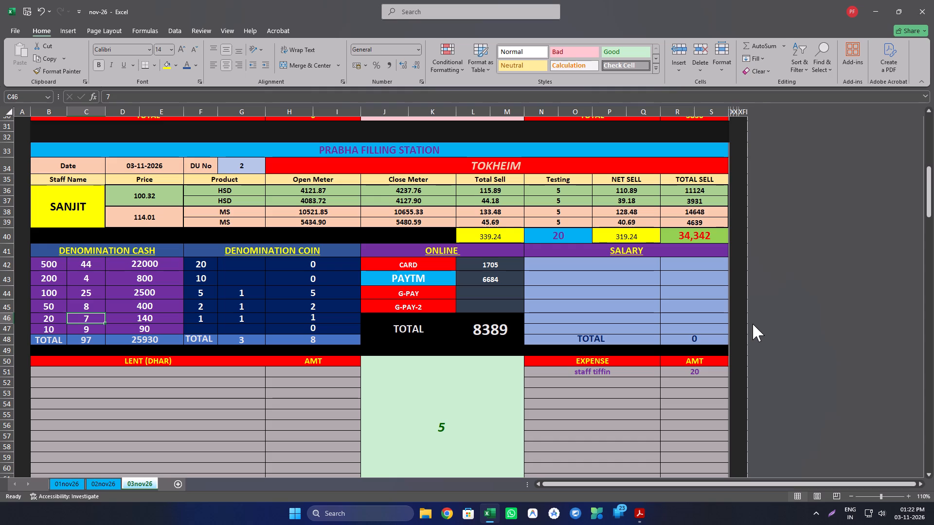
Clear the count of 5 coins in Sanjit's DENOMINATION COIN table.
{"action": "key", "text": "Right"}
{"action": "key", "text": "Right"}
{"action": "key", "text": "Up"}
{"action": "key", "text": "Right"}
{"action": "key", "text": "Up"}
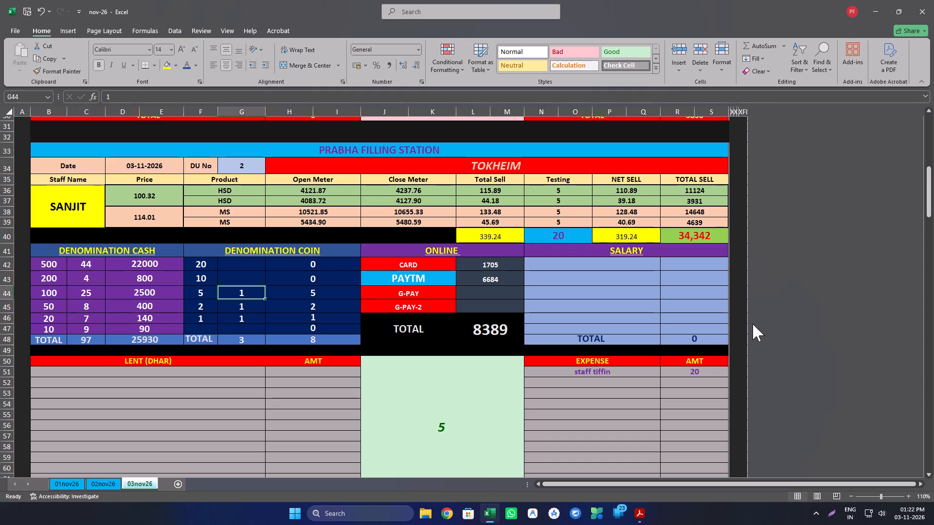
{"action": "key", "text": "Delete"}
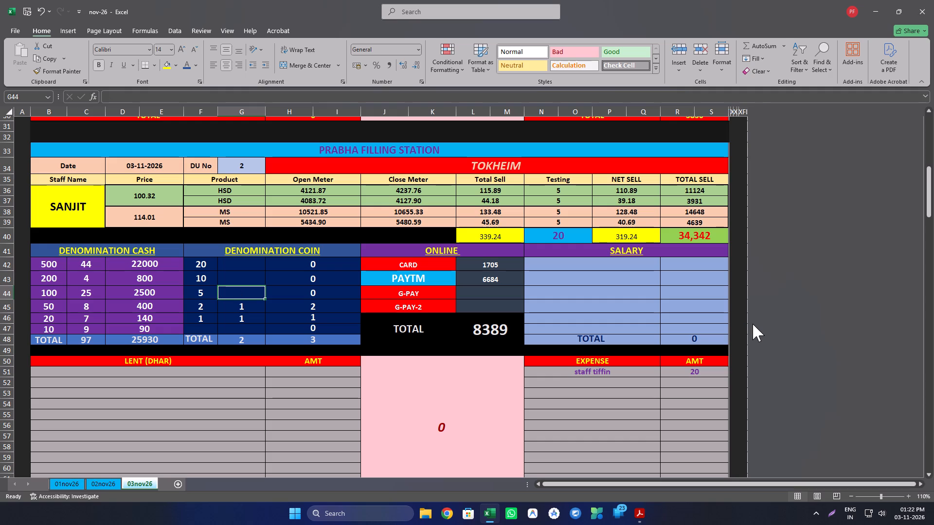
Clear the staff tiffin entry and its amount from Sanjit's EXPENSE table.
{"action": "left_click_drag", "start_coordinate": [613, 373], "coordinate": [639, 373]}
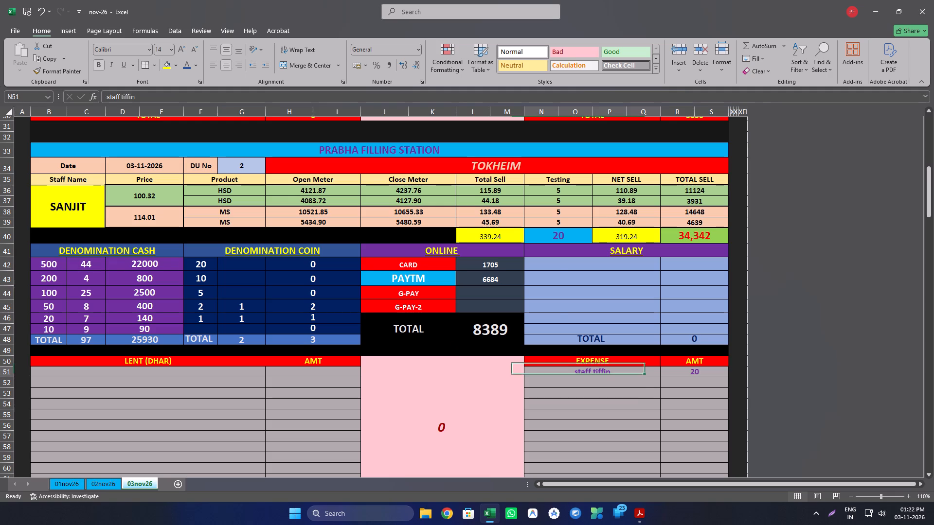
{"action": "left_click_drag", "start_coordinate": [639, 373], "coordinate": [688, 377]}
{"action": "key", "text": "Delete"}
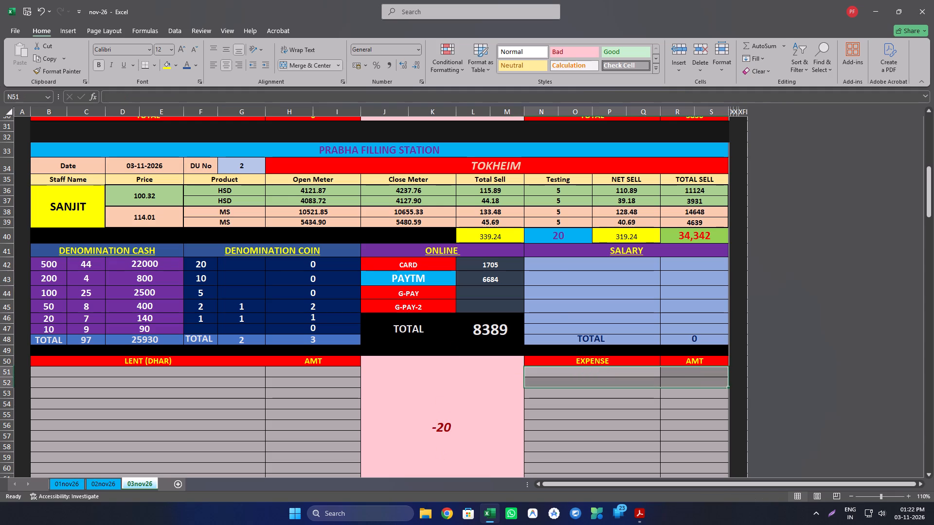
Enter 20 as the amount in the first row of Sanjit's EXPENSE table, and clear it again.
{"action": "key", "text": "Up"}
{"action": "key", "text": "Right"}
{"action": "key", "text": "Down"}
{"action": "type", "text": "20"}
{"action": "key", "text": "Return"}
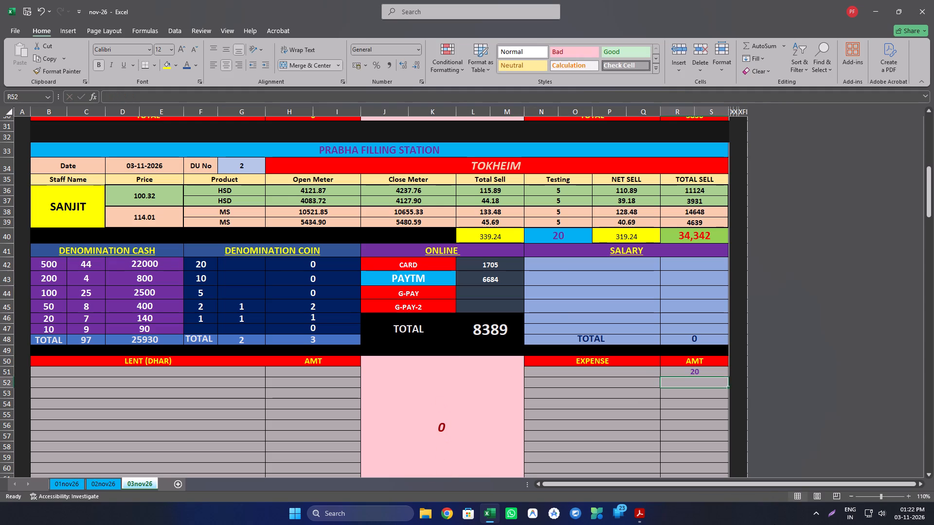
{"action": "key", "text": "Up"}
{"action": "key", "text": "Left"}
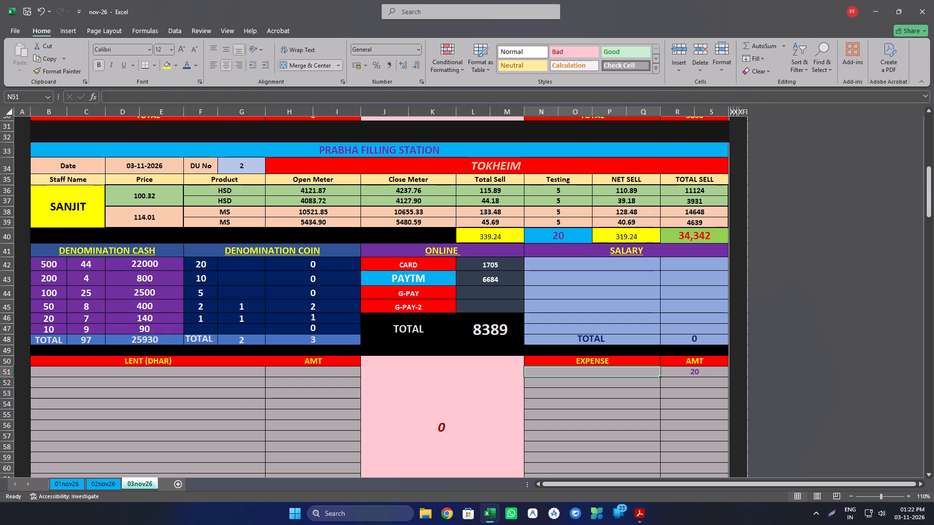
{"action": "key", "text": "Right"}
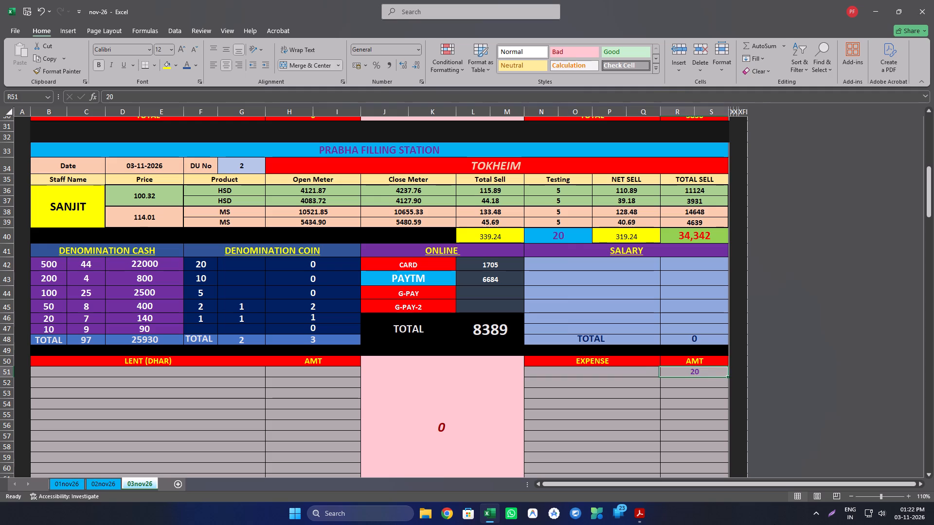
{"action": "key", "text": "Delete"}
Change the count of 10 notes in Sanjit's DENOMINATION CASH table to 7.
{"action": "key", "text": "Left"}
{"action": "key", "text": "Left"}
{"action": "key", "text": "Left"}
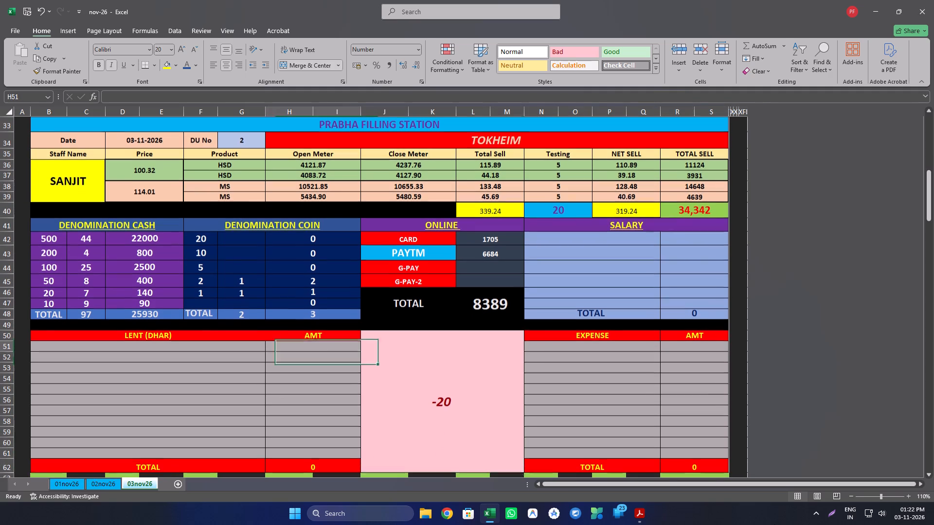
{"action": "key", "text": "Left"}
{"action": "key", "text": "Up"}
{"action": "key", "text": "Left"}
{"action": "key", "text": "Up"}
{"action": "key", "text": "Right"}
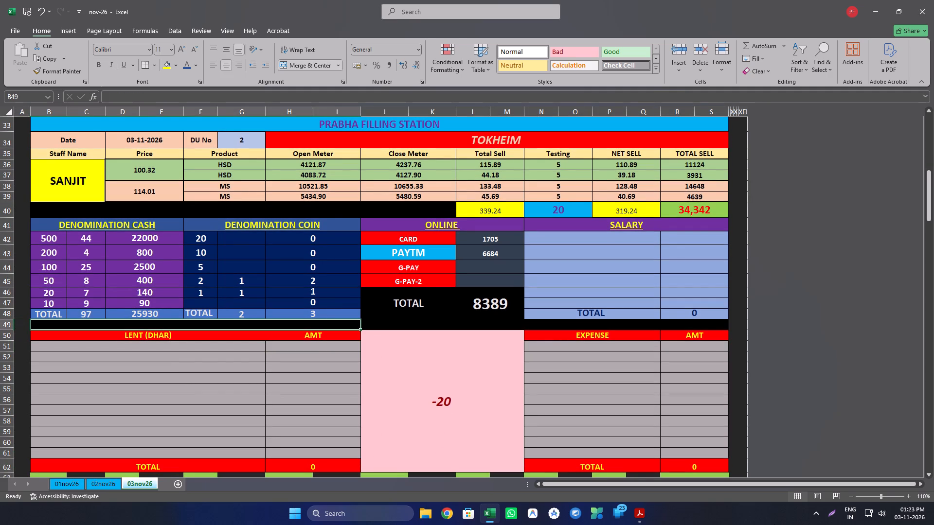
{"action": "key", "text": "Up"}
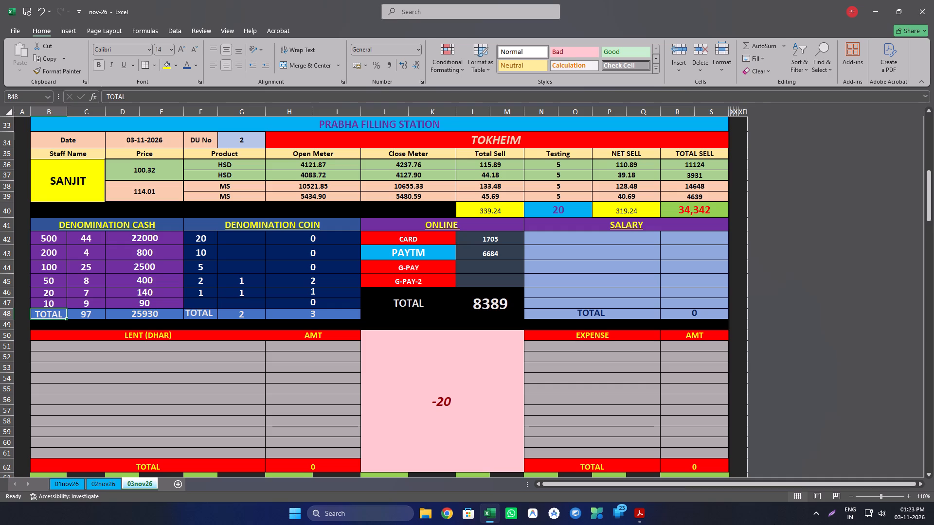
{"action": "key", "text": "Right"}
{"action": "key", "text": "Up"}
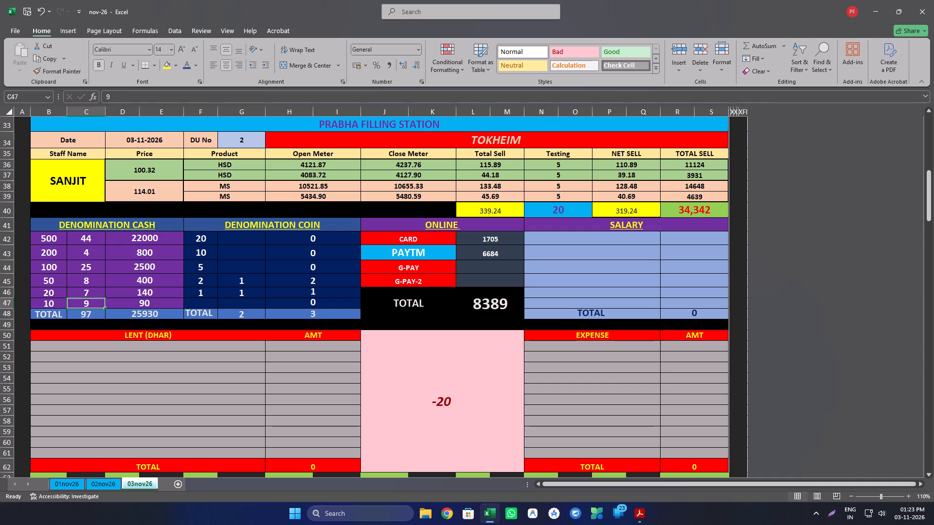
{"action": "key", "text": "7"}
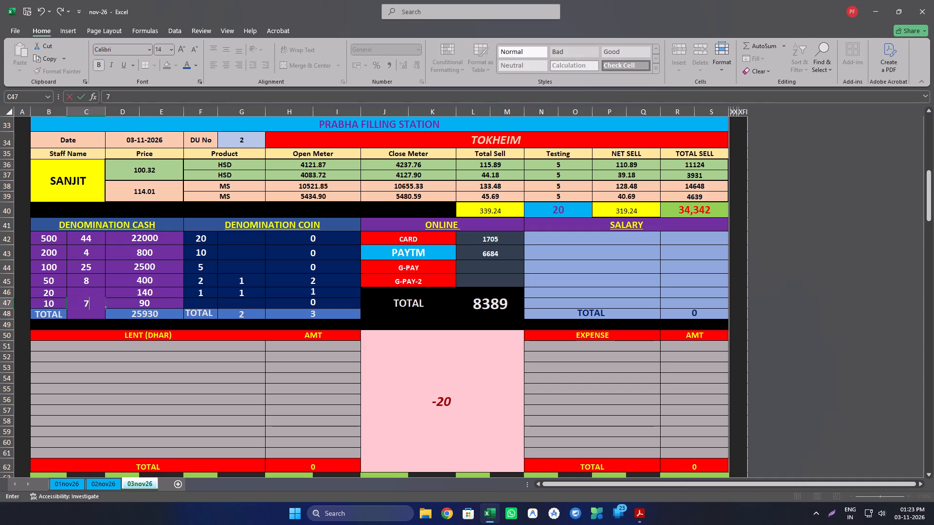
{"action": "key", "text": "Return"}
Add a staff tiffin expense with an amount of 20 in the first row of Sanjit's EXPENSE table.
{"action": "key", "text": "Right"}
{"action": "key", "text": "Right"}
{"action": "key", "text": "Right"}
{"action": "key", "text": "Right"}
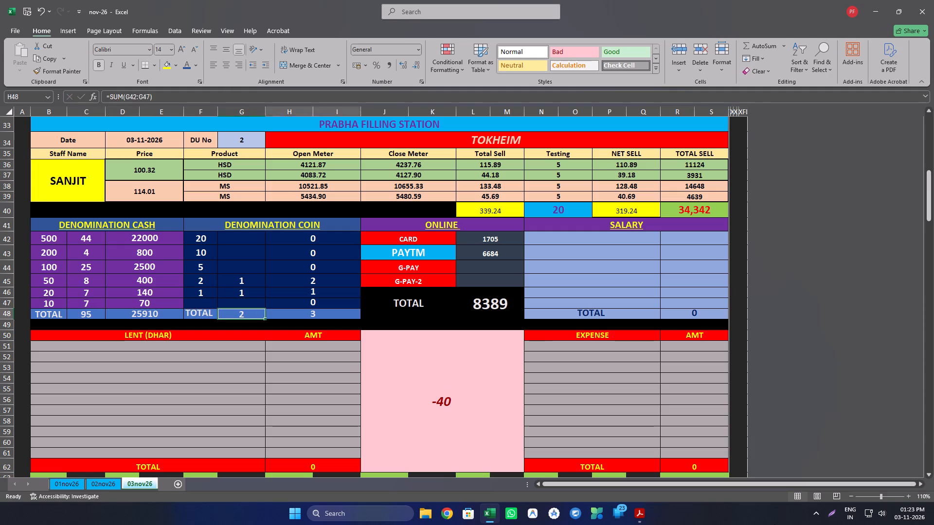
{"action": "key", "text": "Right"}
{"action": "key", "text": "Right"}
{"action": "key", "text": "Right"}
{"action": "key", "text": "Right"}
{"action": "key", "text": "Down"}
{"action": "key", "text": "Down"}
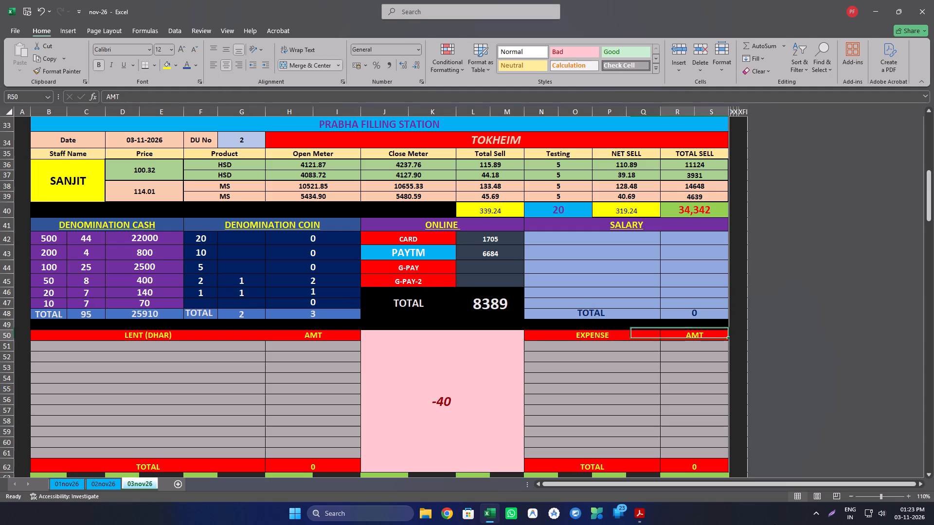
{"action": "key", "text": "Down"}
{"action": "type", "text": "20"}
{"action": "key", "text": "Return"}
{"action": "key", "text": "Up"}
{"action": "key", "text": "Left"}
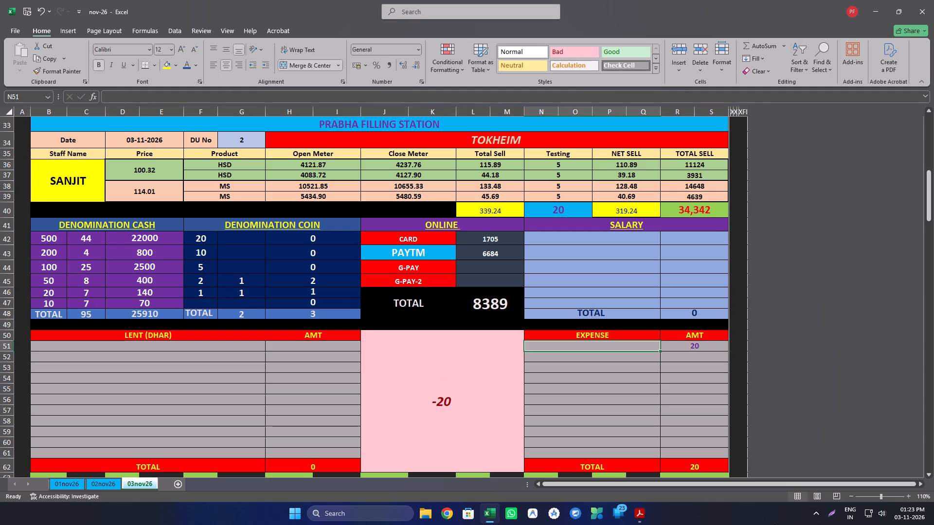
{"action": "type", "text": "staff tiffin"}
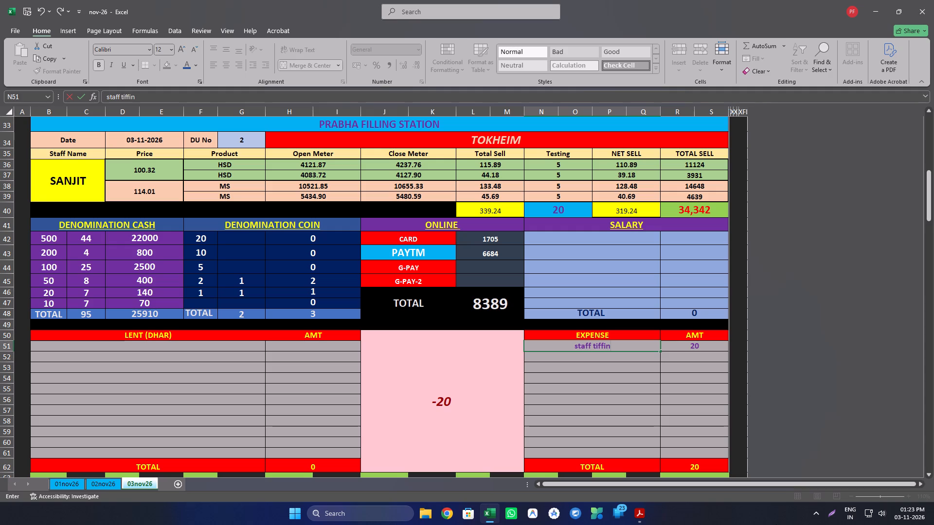
{"action": "key", "text": "Return"}
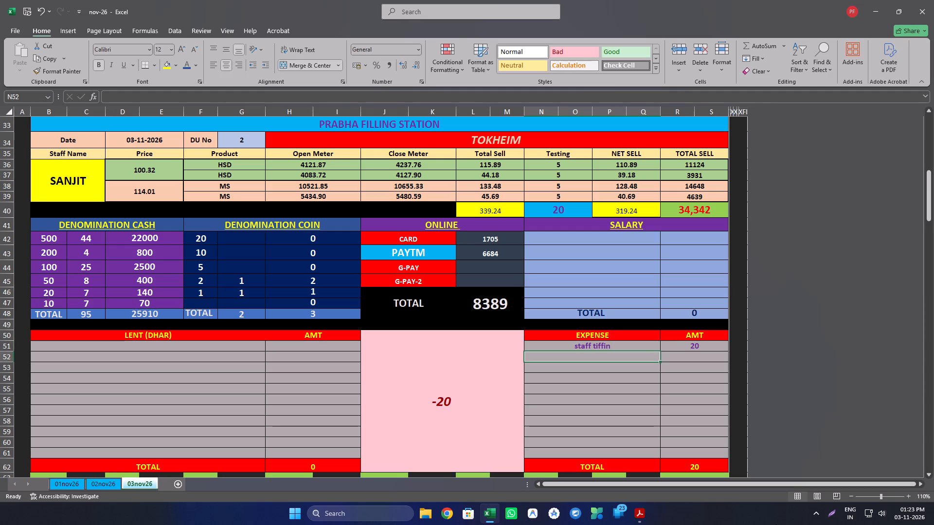
Enter 1 as the count of 5 coins in Sanjit's DENOMINATION COIN table.
{"action": "key", "text": "Right"}
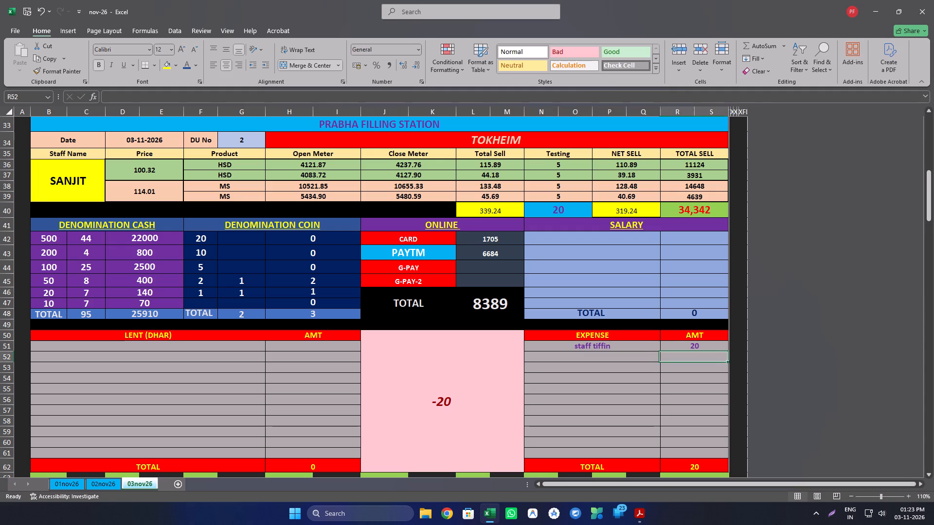
{"action": "key", "text": "Right"}
{"action": "key", "text": "Up"}
{"action": "key", "text": "Left"}
{"action": "key", "text": "Left"}
{"action": "key", "text": "Left"}
{"action": "key", "text": "Left"}
{"action": "key", "text": "Left"}
{"action": "key", "text": "Left"}
{"action": "key", "text": "Up"}
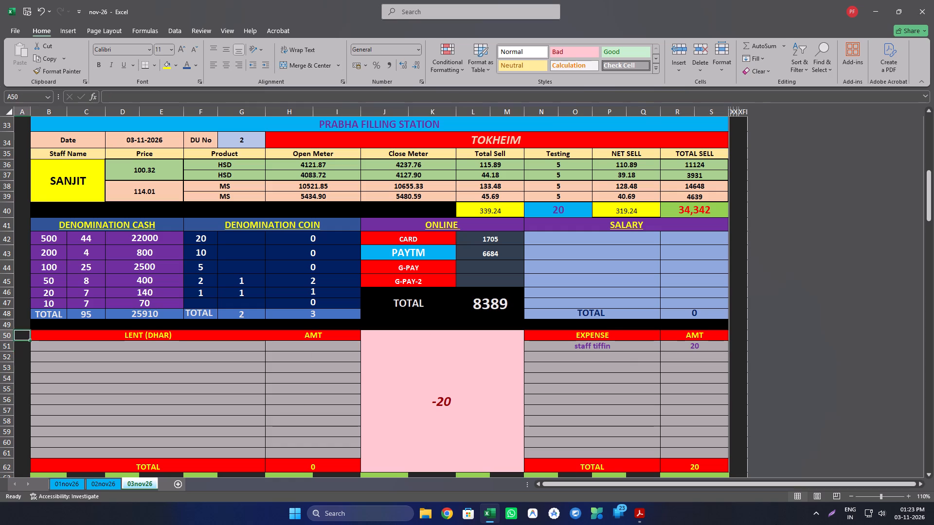
{"action": "key", "text": "Up"}
{"action": "key", "text": "Right"}
{"action": "key", "text": "Right"}
{"action": "key", "text": "Up"}
{"action": "key", "text": "Up"}
{"action": "key", "text": "Left"}
{"action": "key", "text": "Left"}
{"action": "key", "text": "Up"}
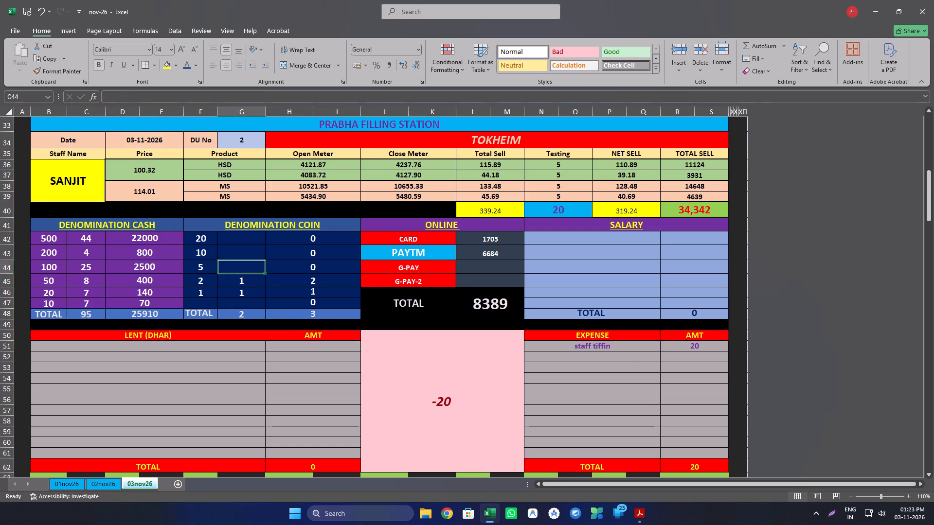
{"action": "key", "text": "1"}
{"action": "key", "text": "Return"}
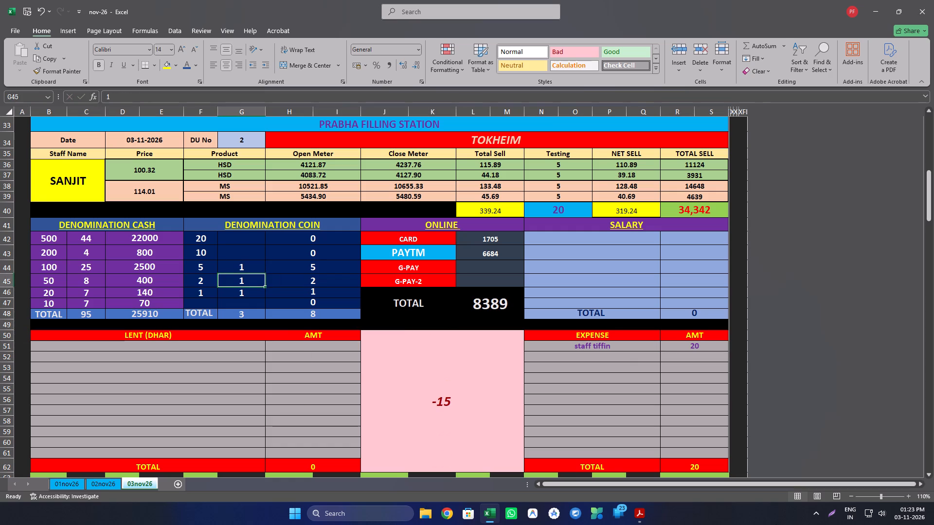
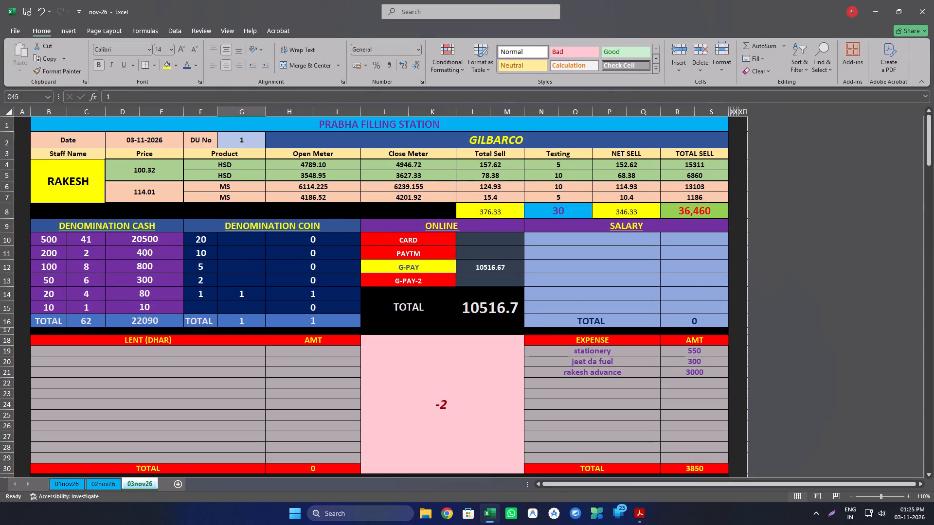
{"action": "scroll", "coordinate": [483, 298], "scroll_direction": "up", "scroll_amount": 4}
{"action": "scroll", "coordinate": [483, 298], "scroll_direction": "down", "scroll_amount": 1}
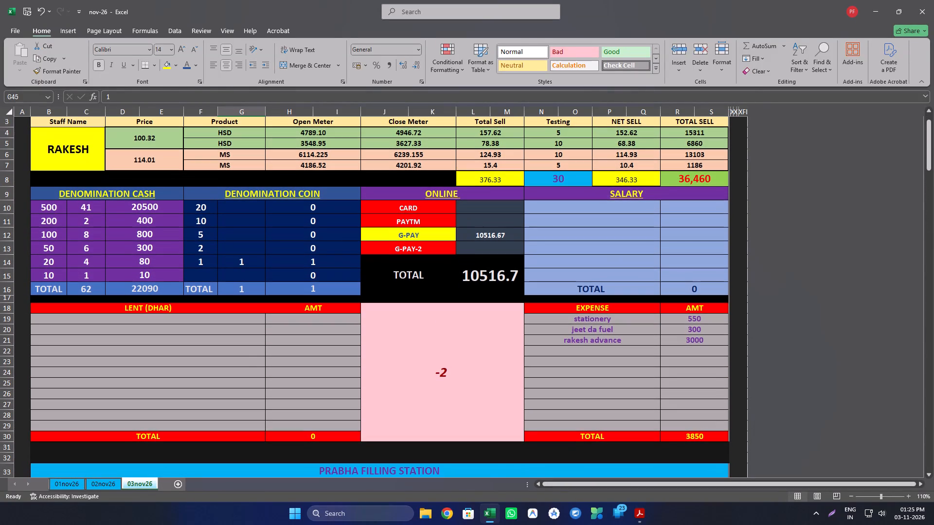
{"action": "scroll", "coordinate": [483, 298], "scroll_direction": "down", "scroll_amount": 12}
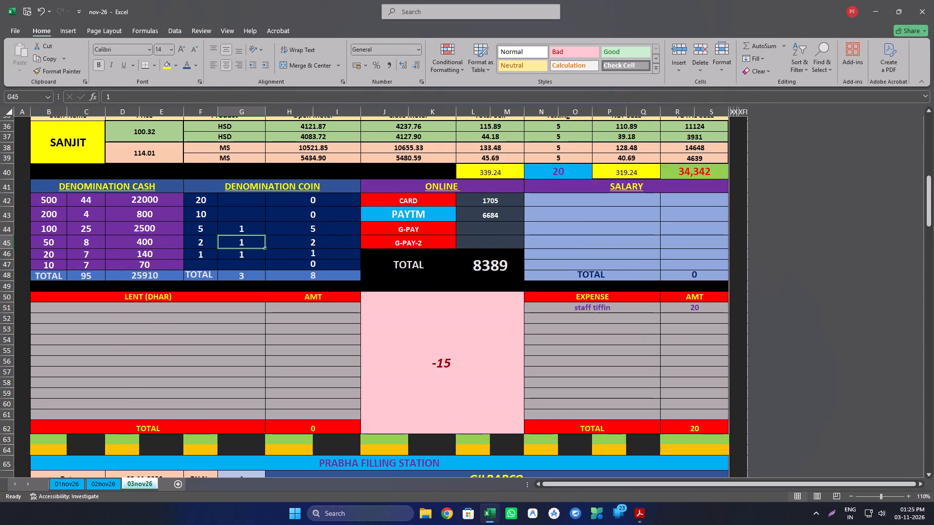
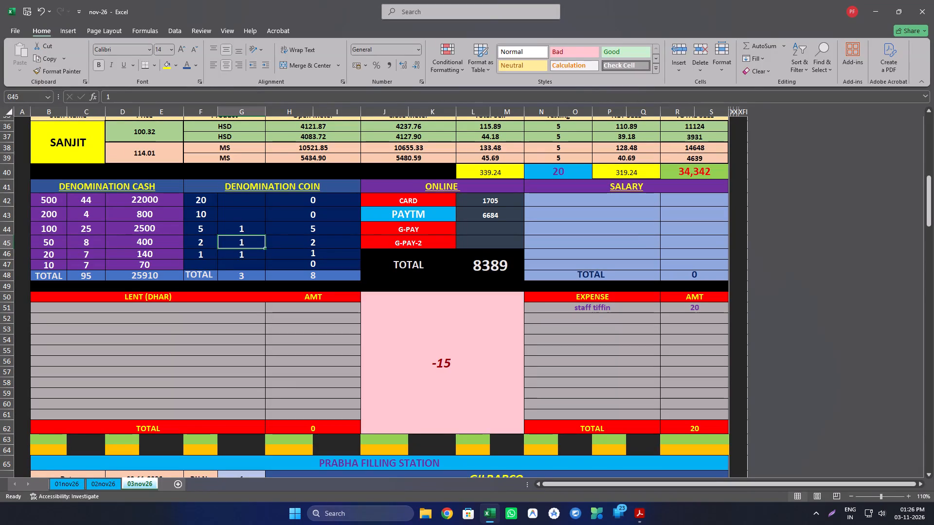
Enter 5800 as the amount in the first row of Sanjit's SALARY table.
{"action": "left_click", "coordinate": [701, 198]}
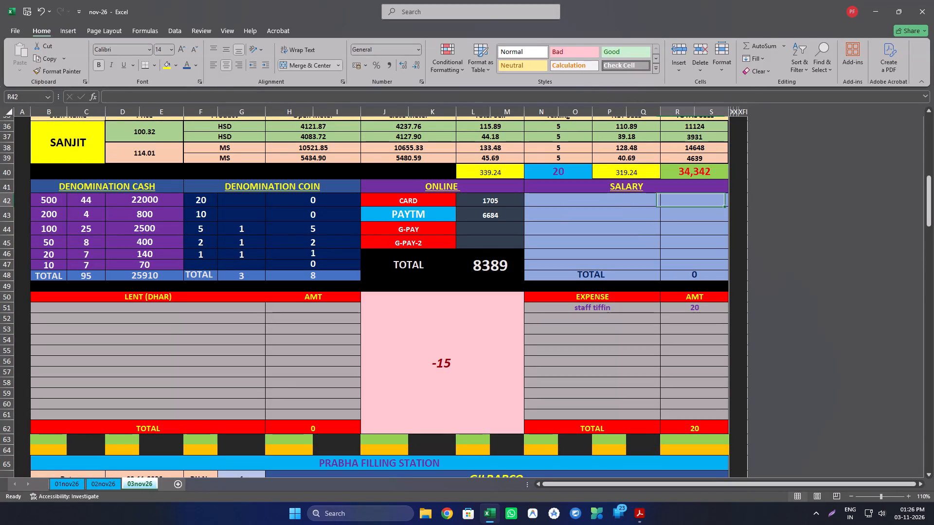
{"action": "type", "text": "580"}
{"action": "key", "text": "0"}
{"action": "key", "text": "Return"}
Subtract 10 from the count of 500 notes in Sanjit's cash denominations, making the cell the formula =44-10.
{"action": "key", "text": "Up"}
{"action": "key", "text": "Left"}
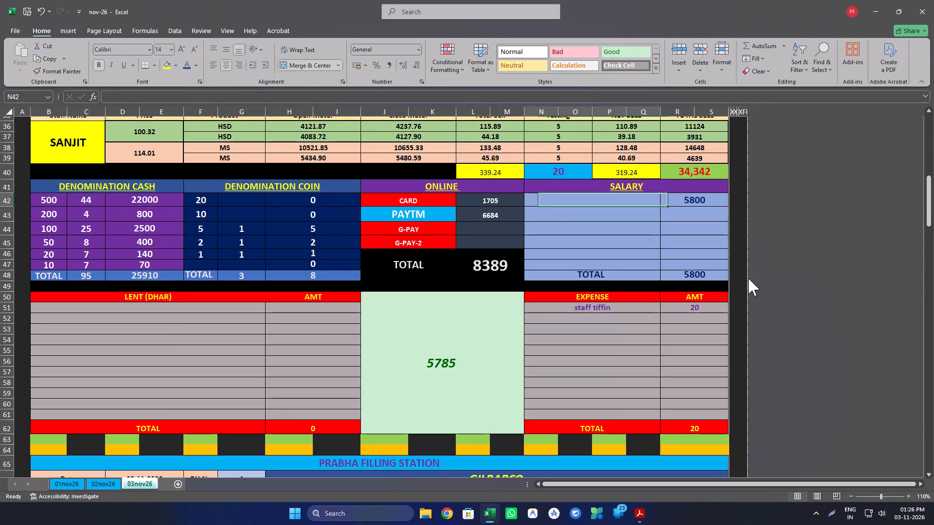
{"action": "key", "text": "Left"}
{"action": "key", "text": "Down"}
{"action": "key", "text": "Left"}
{"action": "key", "text": "Down"}
{"action": "key", "text": "Left"}
{"action": "key", "text": "Left"}
{"action": "key", "text": "Up"}
{"action": "key", "text": "Left"}
{"action": "key", "text": "Up"}
{"action": "key", "text": "Left"}
{"action": "key", "text": "Left"}
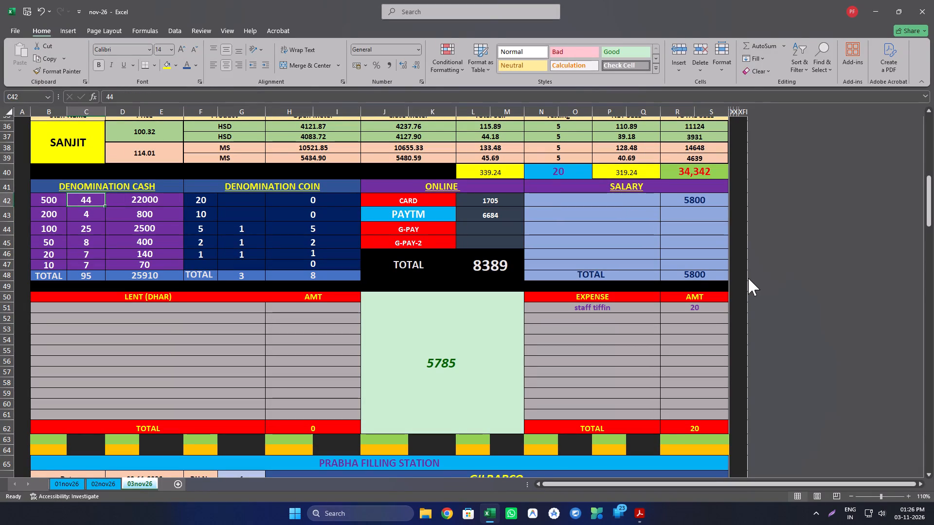
{"action": "key", "text": "F2"}
{"action": "key", "text": "Left"}
{"action": "key", "text": "Left"}
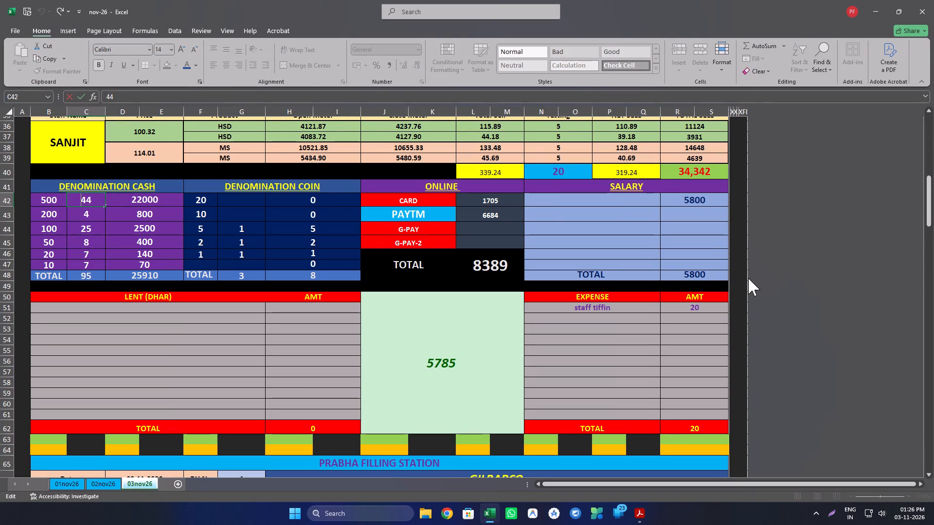
{"action": "key", "text": "equal"}
{"action": "key", "text": "Right"}
{"action": "key", "text": "Right"}
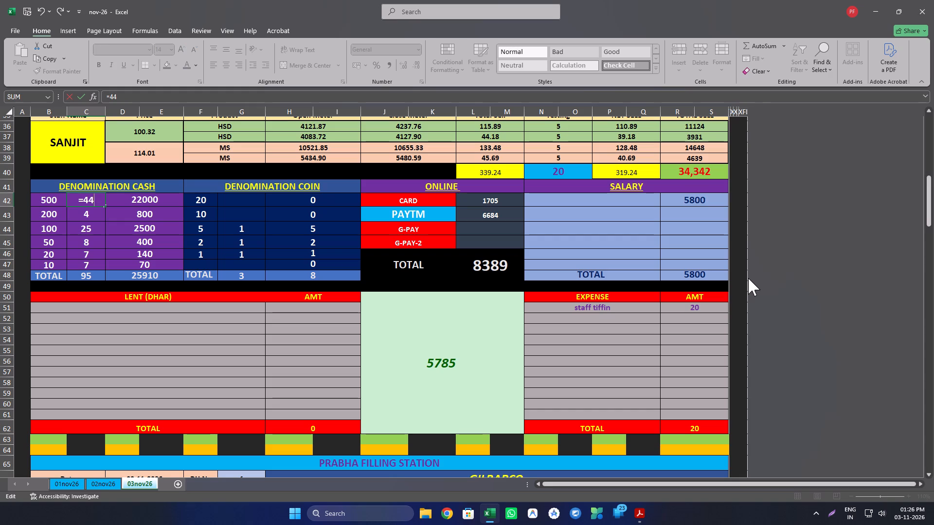
{"action": "key", "text": "minus"}
{"action": "type", "text": "10"}
{"action": "key", "text": "Return"}
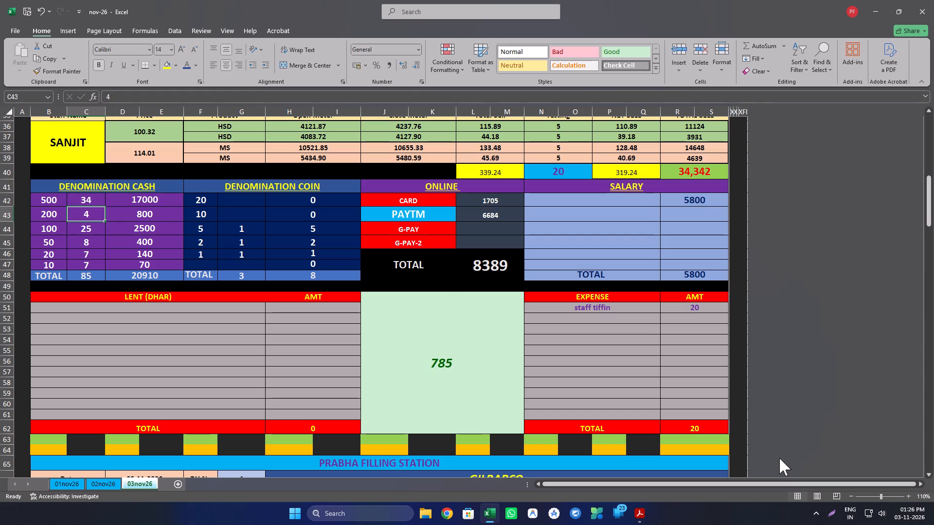
Subtract 8 from the count of 100 notes in Sanjit's cash denominations, making the cell the formula =25-8.
{"action": "key", "text": "Return"}
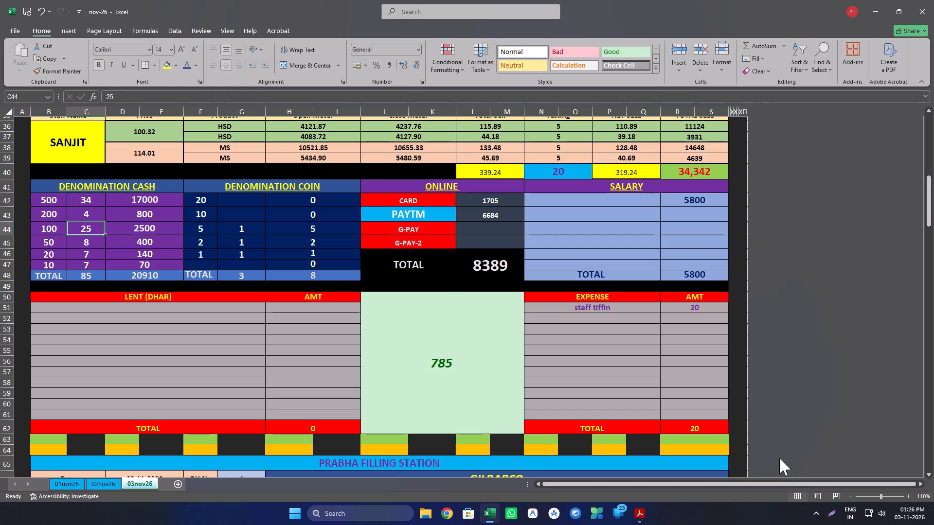
{"action": "key", "text": "F2"}
{"action": "key", "text": "Left"}
{"action": "key", "text": "Left"}
{"action": "key", "text": "equal"}
{"action": "key", "text": "Right"}
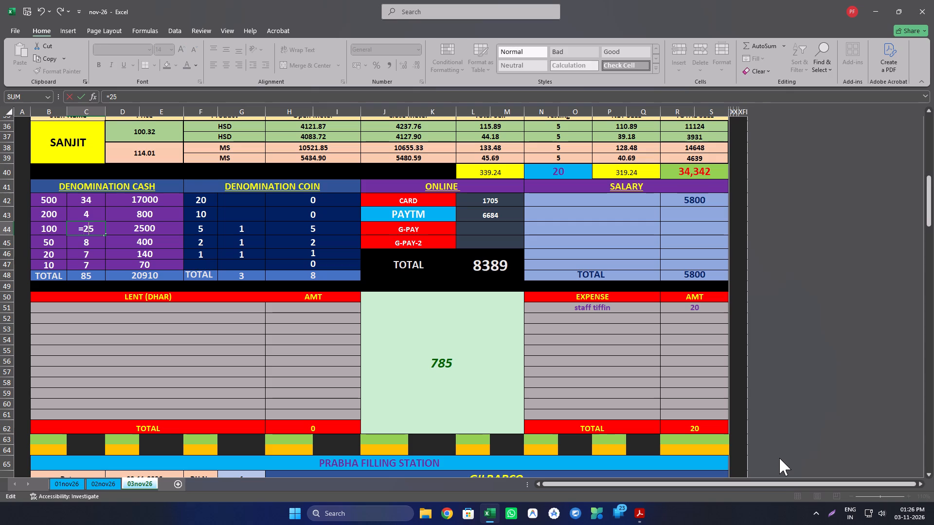
{"action": "key", "text": "Right"}
{"action": "key", "text": "Right"}
{"action": "type", "text": "-8"}
{"action": "key", "text": "Return"}
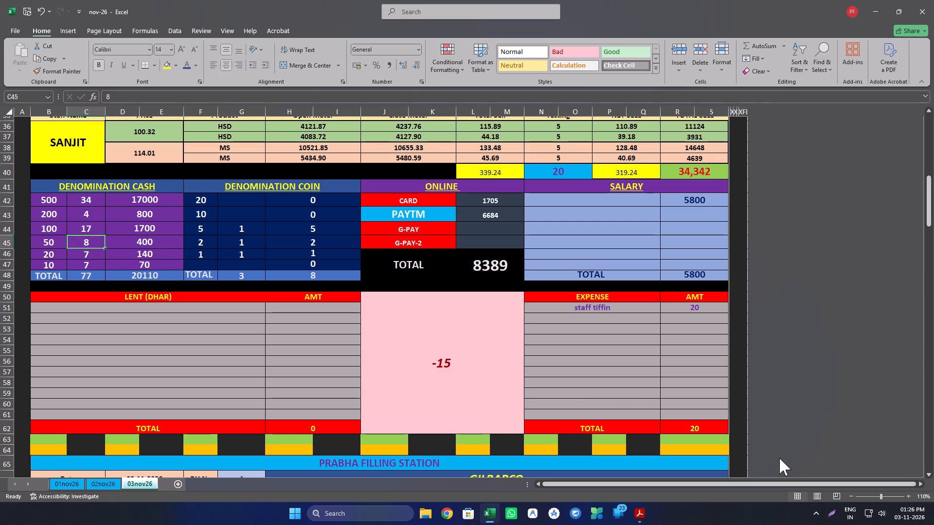